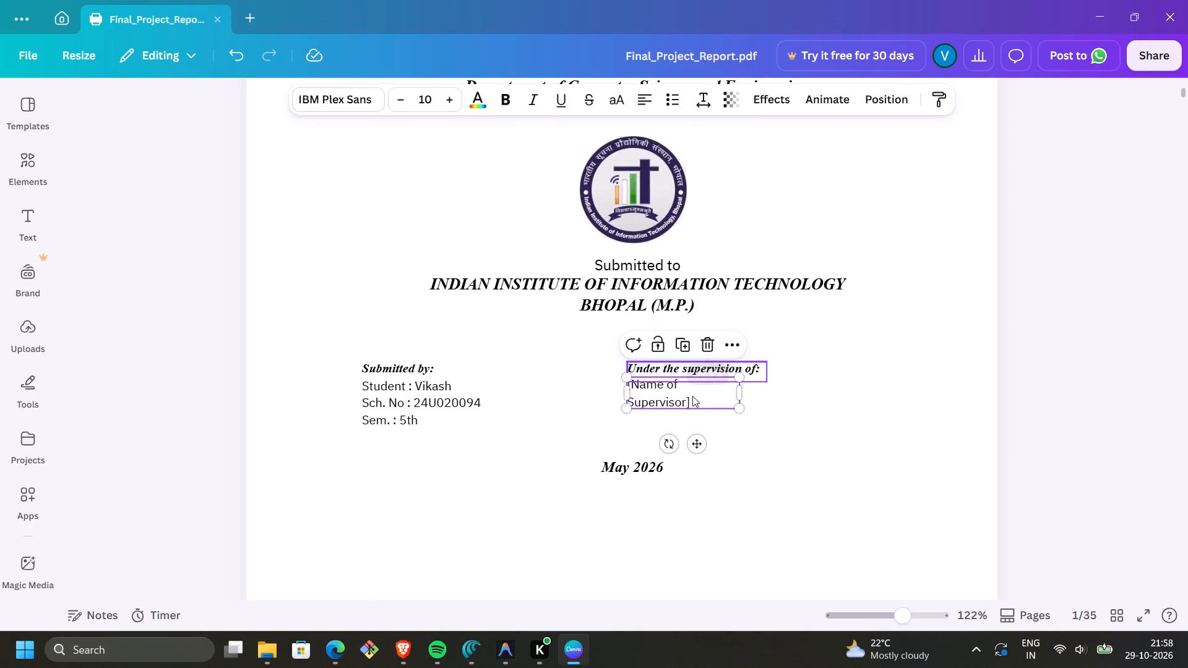
Replace the supervisor name placeholder on the cover page with the copied supervisor's name, designation and department.
left_click(692, 396)
key("ctrl+v")
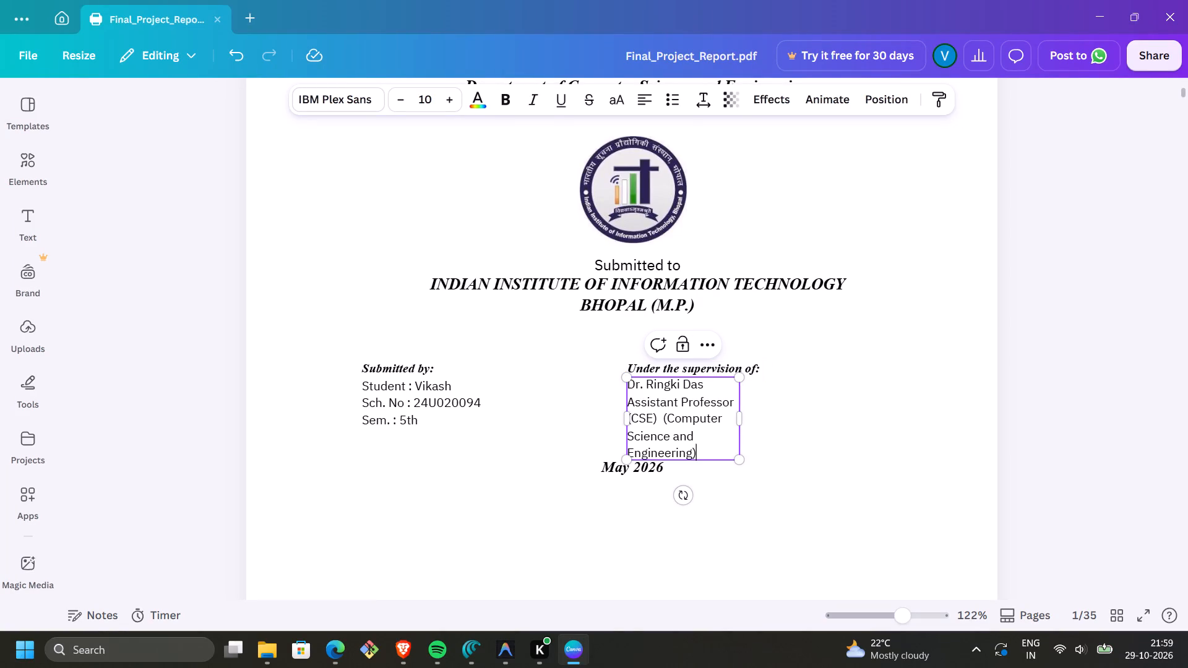
Widen the supervisor details text box on the cover page to about 6.6 so its text wraps onto two lines.
left_click(739, 419)
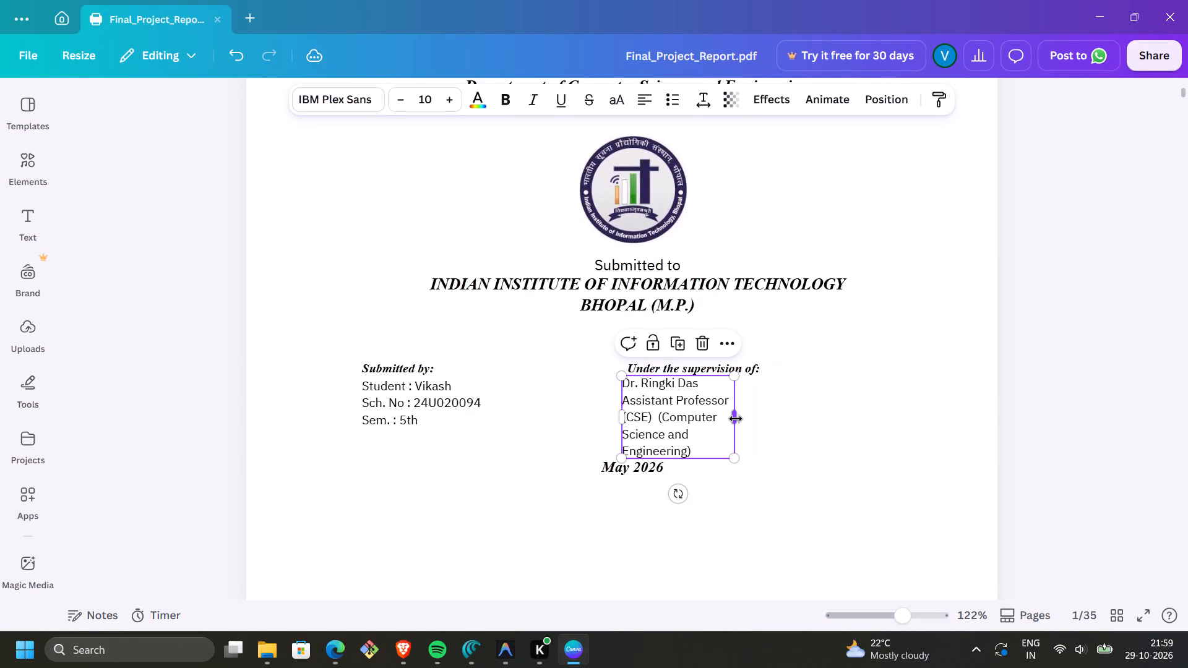
left_click_drag(736, 419, 805, 414)
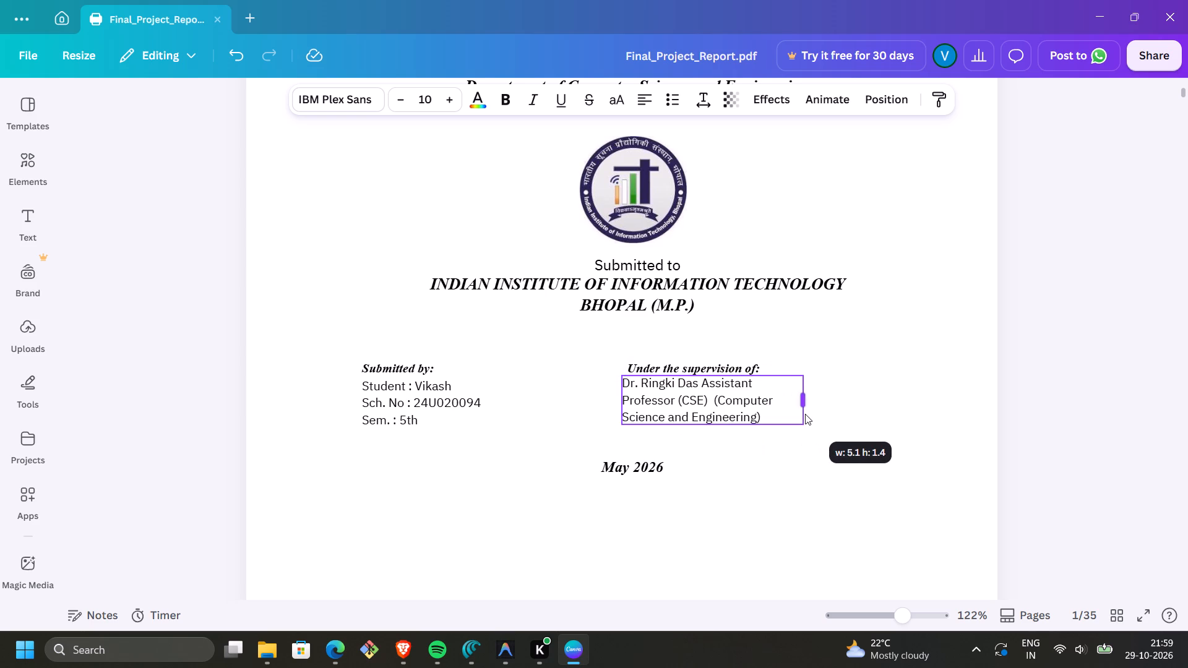
left_click_drag(805, 414, 842, 406)
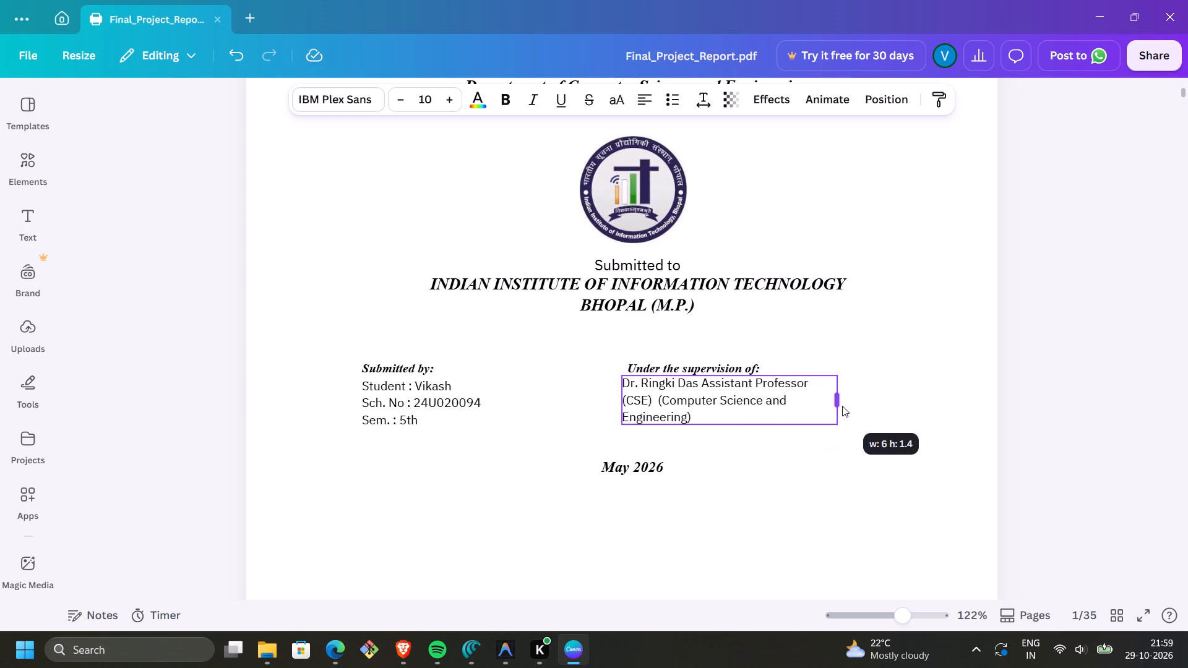
left_click_drag(842, 406, 843, 406)
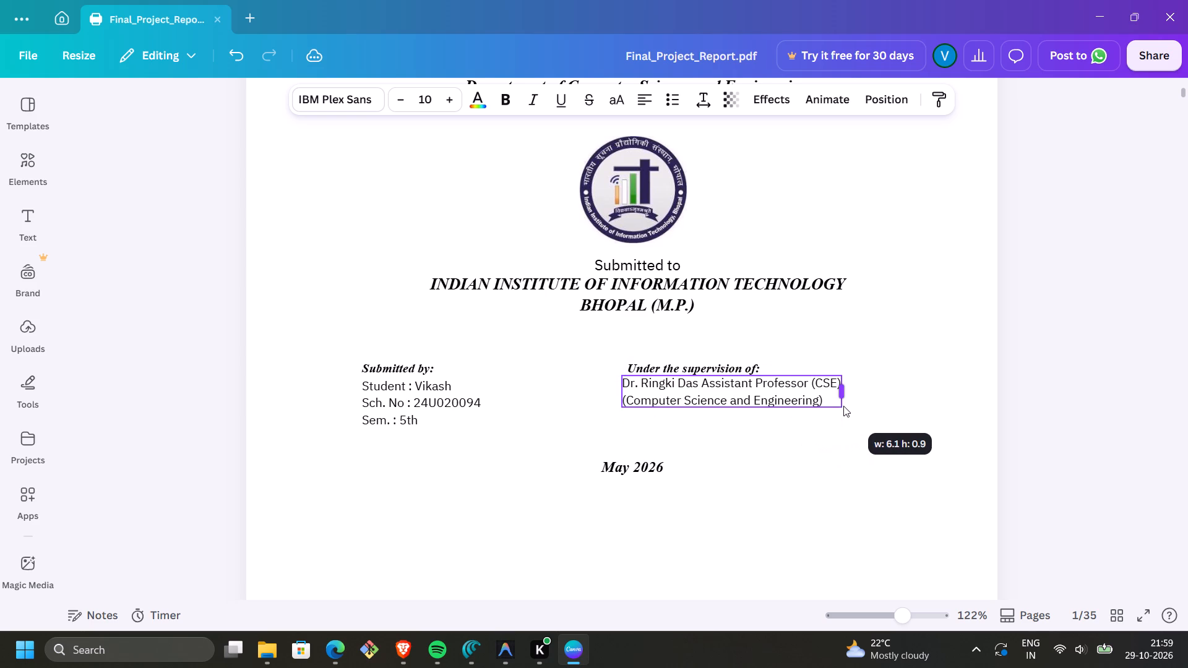
left_click_drag(843, 406, 847, 406)
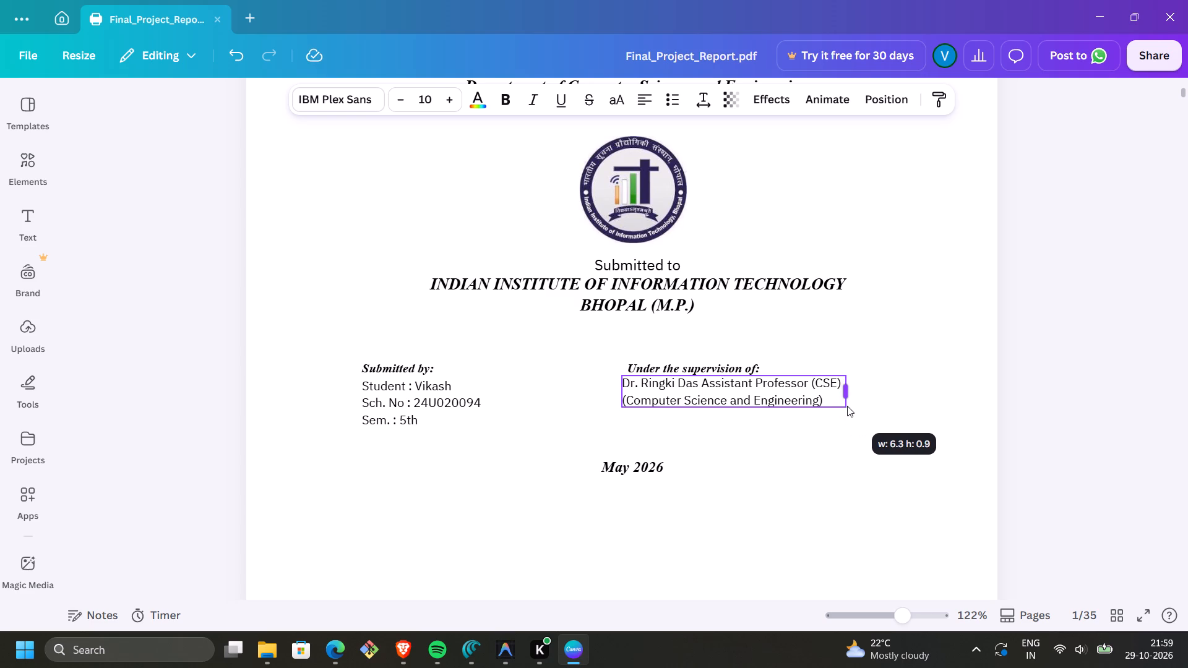
left_click_drag(847, 406, 858, 430)
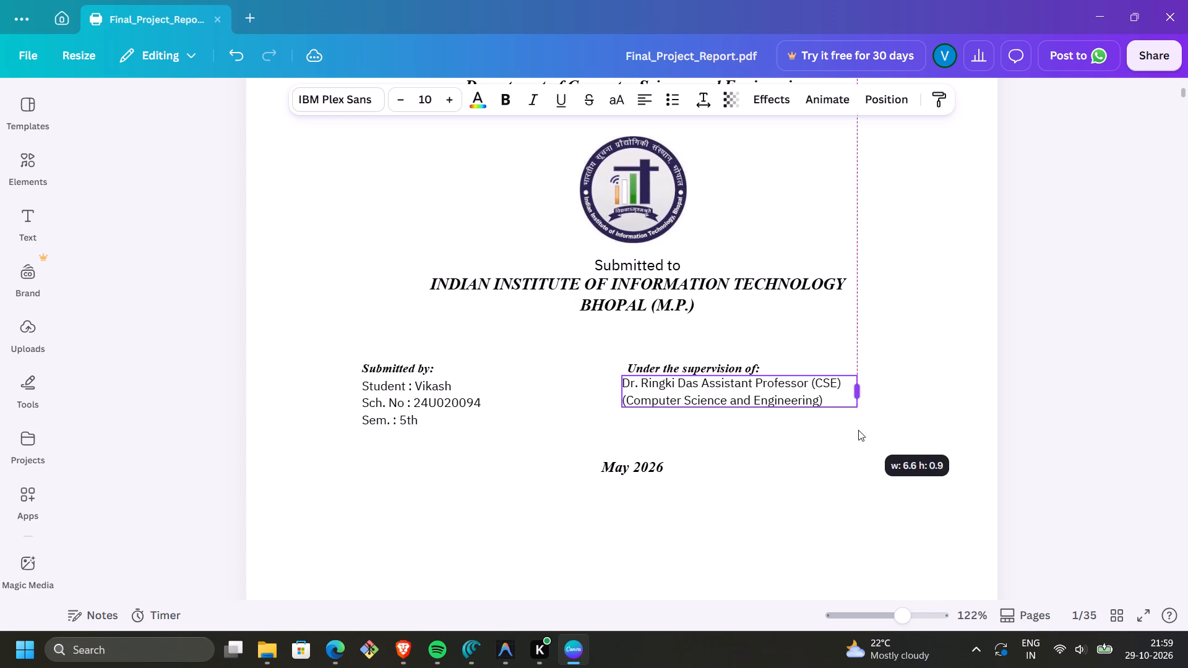
left_click_drag(858, 430, 854, 445)
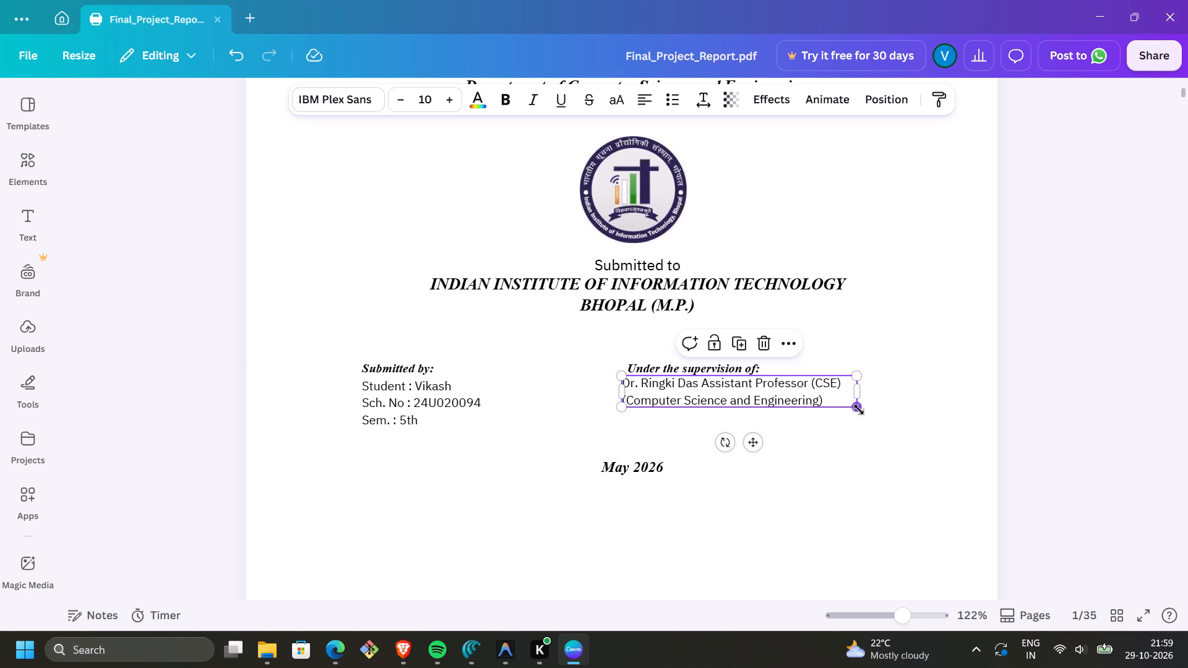
Scale the supervisor details text box down slightly, to a width of about 6.4 and font size 9.8.
left_click_drag(859, 409, 869, 453)
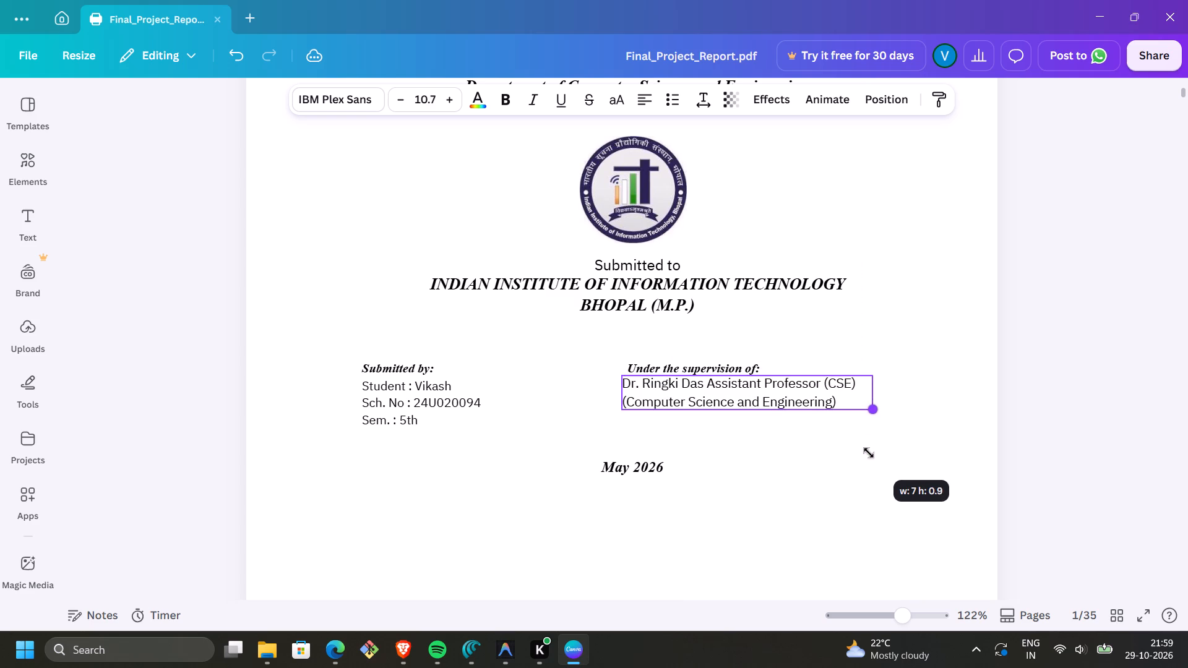
left_click_drag(869, 453, 851, 431)
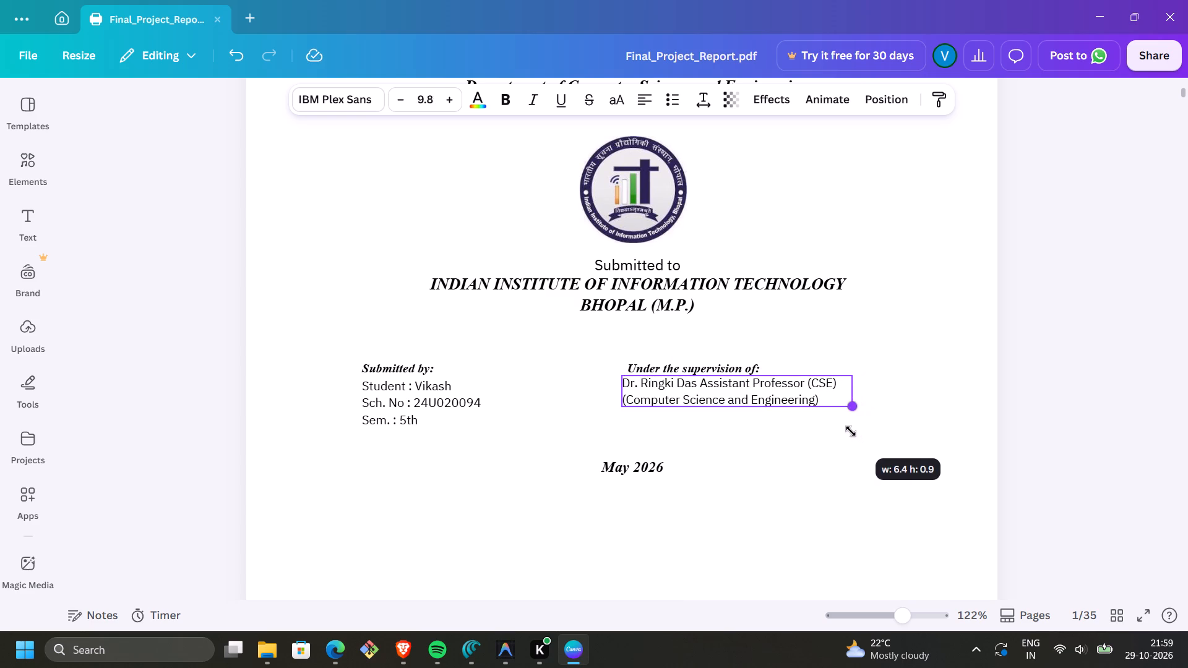
left_click_drag(851, 431, 851, 432)
left_click(910, 431)
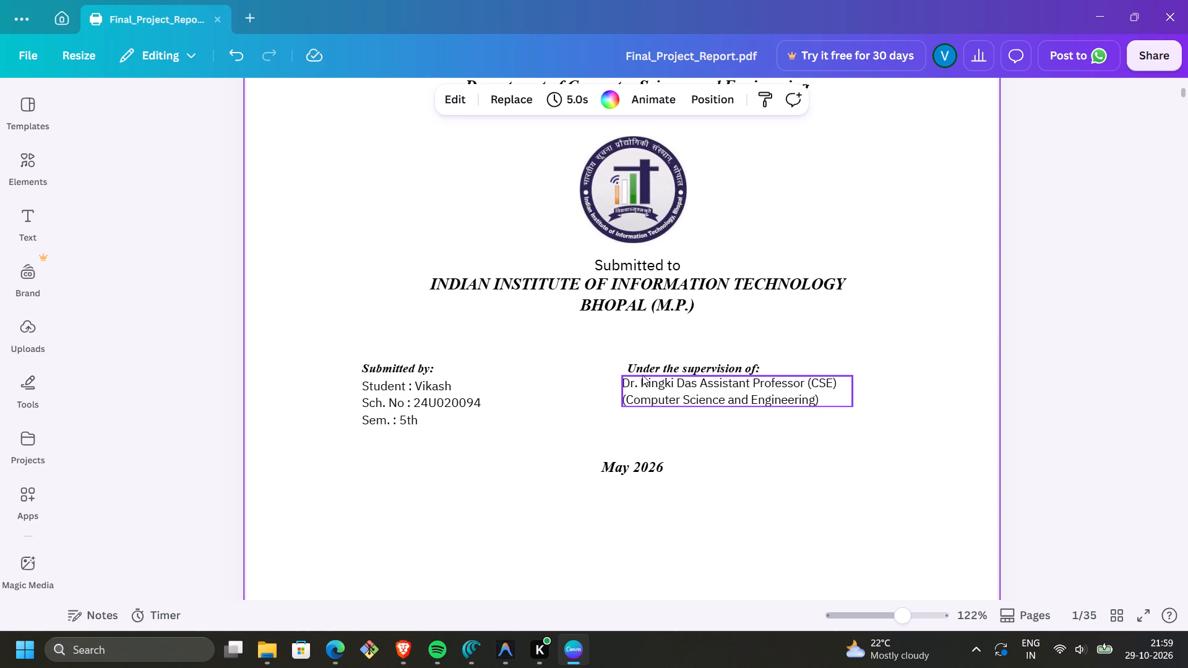
Move the supervisor details text box so its left edge lines up with the "Under the supervision of:" heading.
left_click_drag(648, 385, 660, 386)
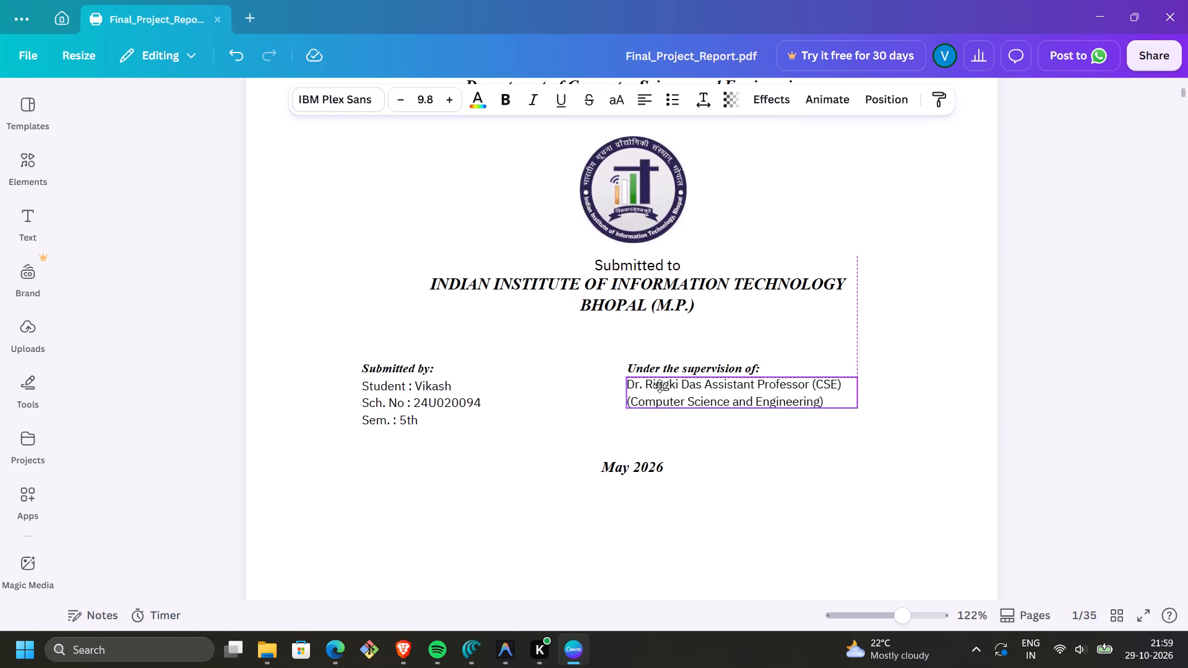
left_click_drag(660, 386, 656, 387)
left_click(656, 387)
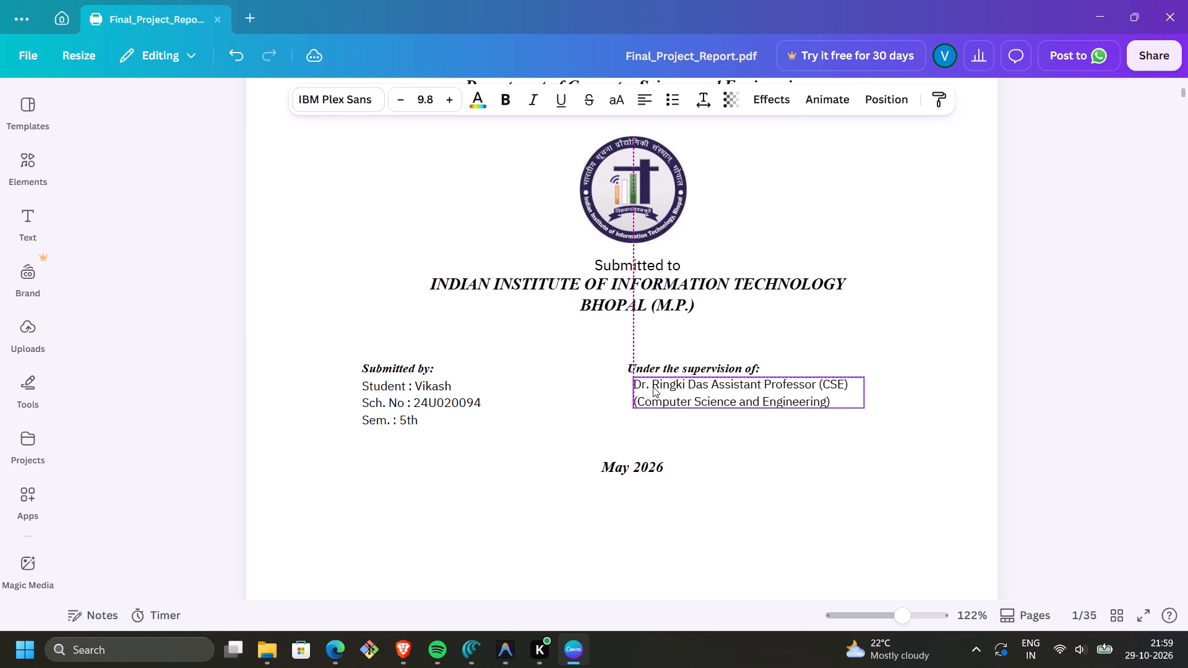
left_click(653, 387)
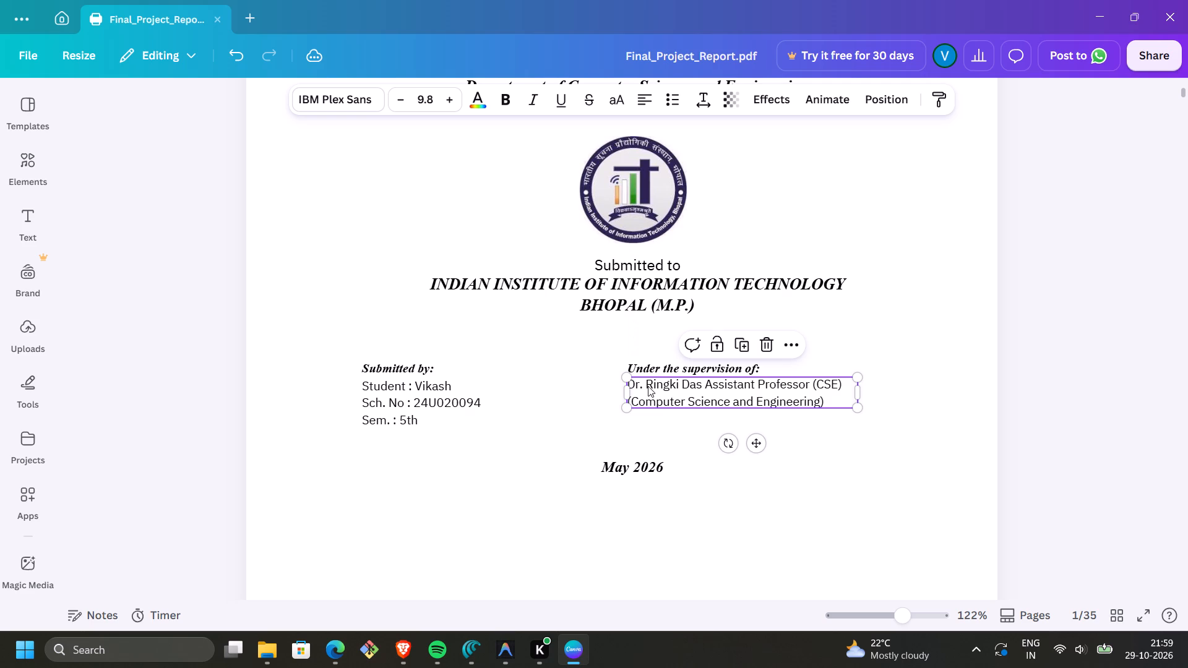
left_click(846, 479)
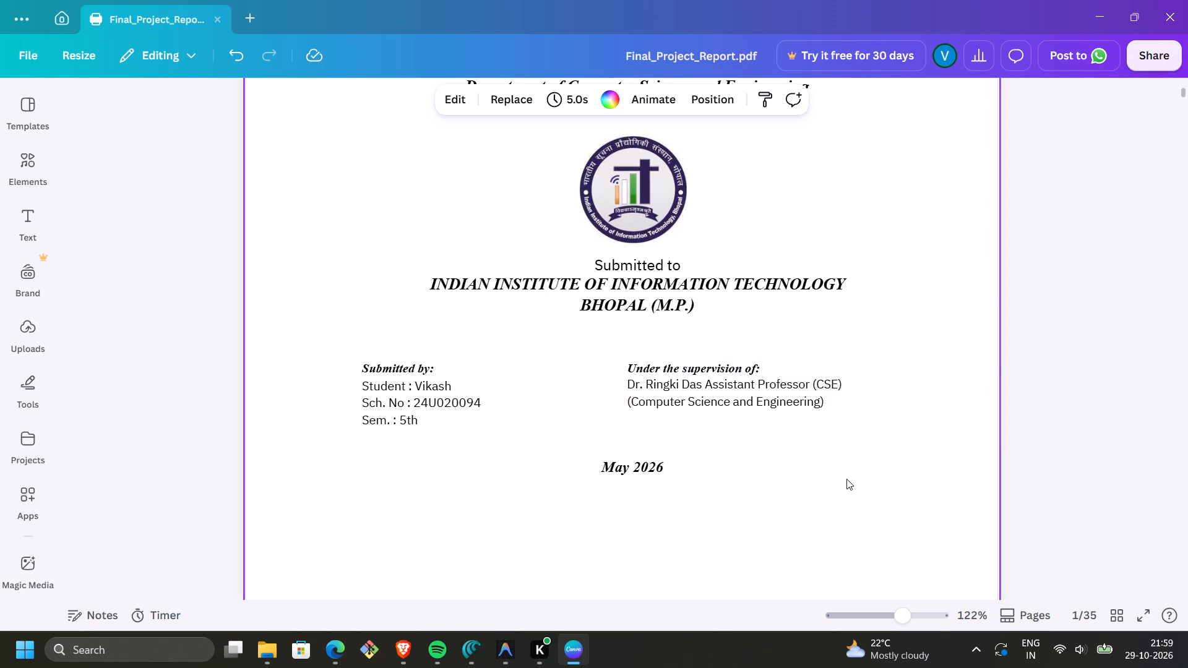
Review the cover page from the supervisor details up to the project title.
scroll(855, 289, "up", 2)
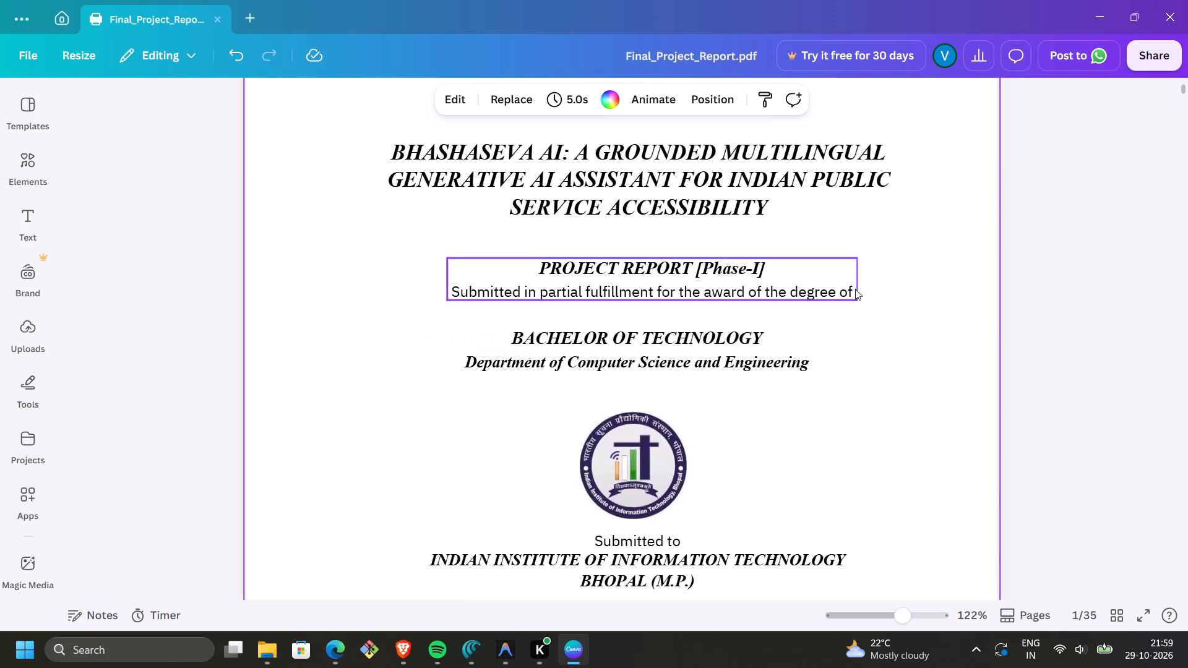
scroll(855, 289, "up", 1)
scroll(855, 289, "down", 1)
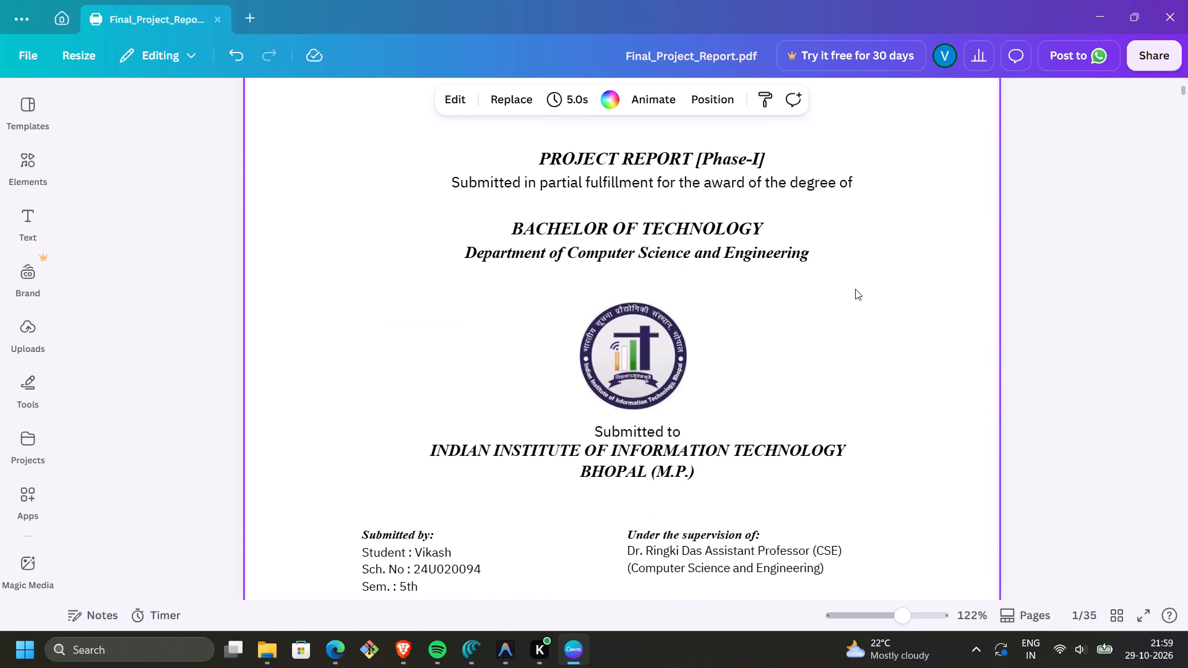
scroll(855, 289, "up", 1)
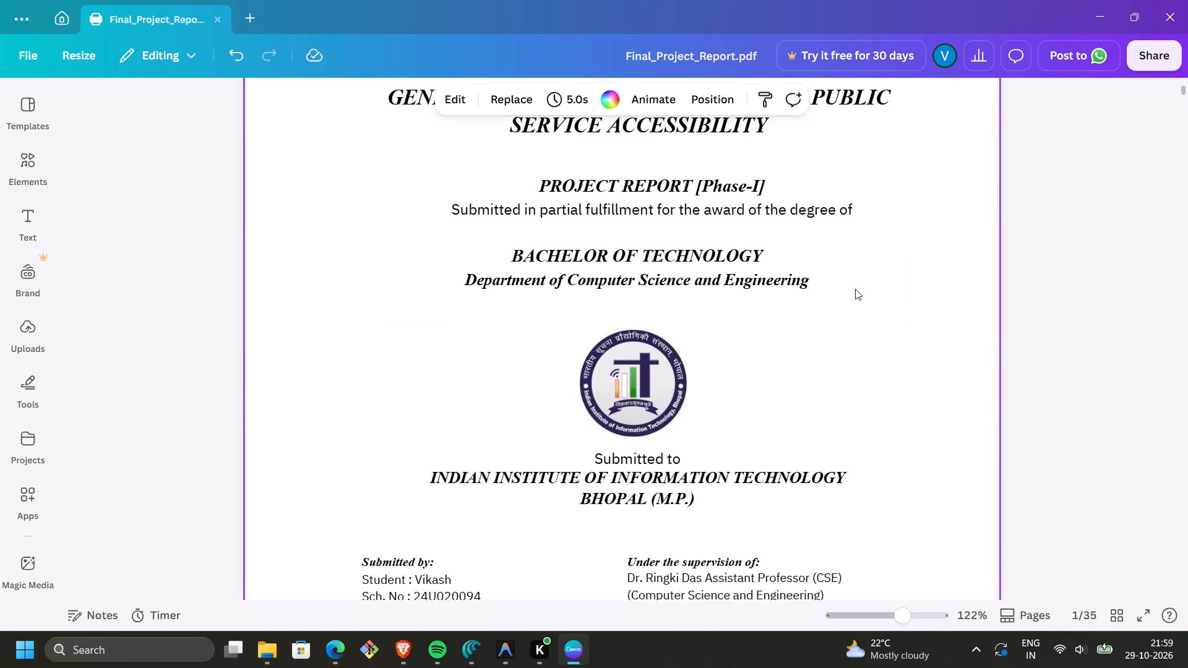
scroll(855, 289, "up", 2)
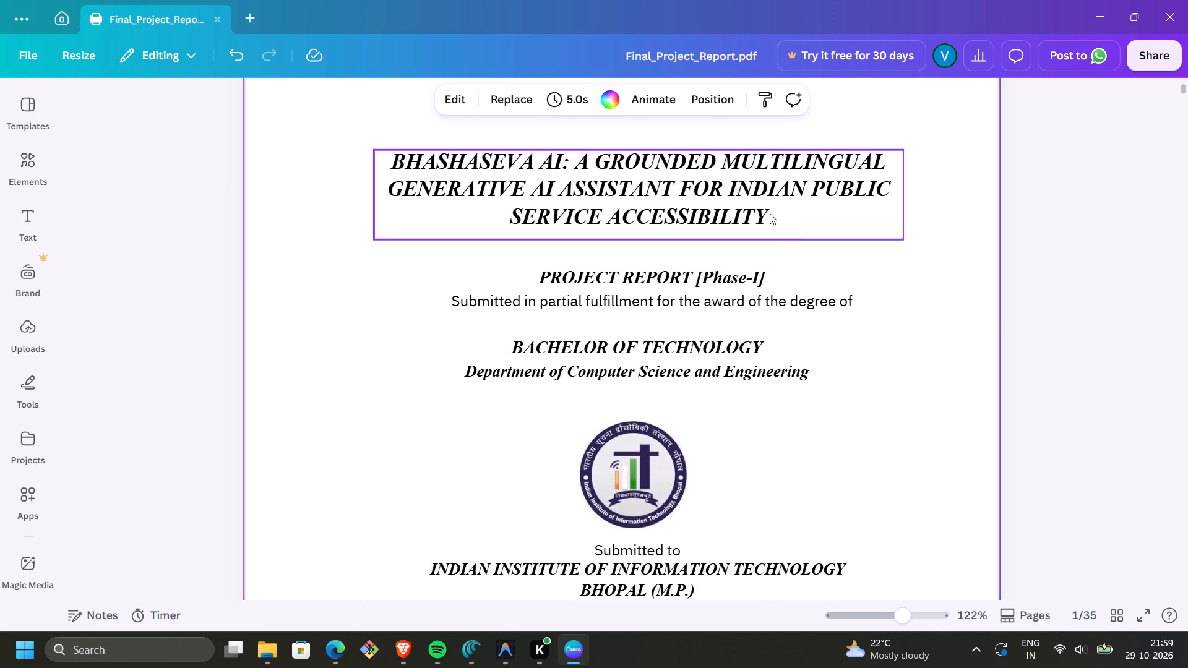
left_click(780, 218)
Examine the certificate on page 2, including its body text, date and place, and the supervisor and coordinator signature blocks.
scroll(840, 319, "down", 1)
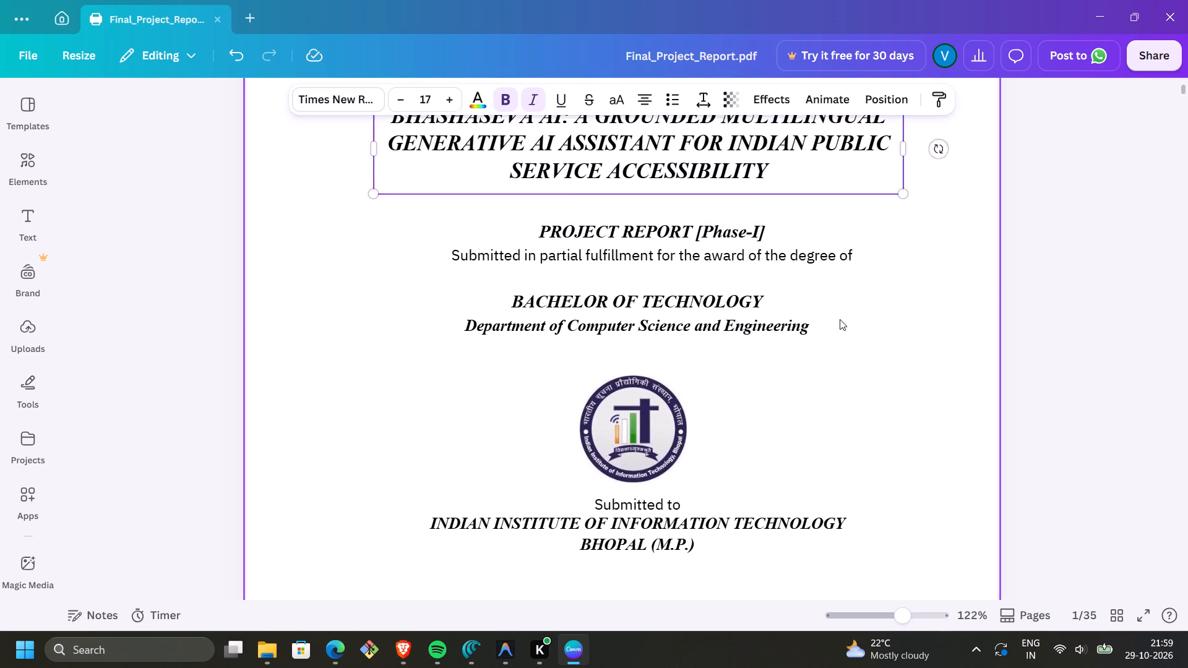
scroll(840, 319, "down", 5)
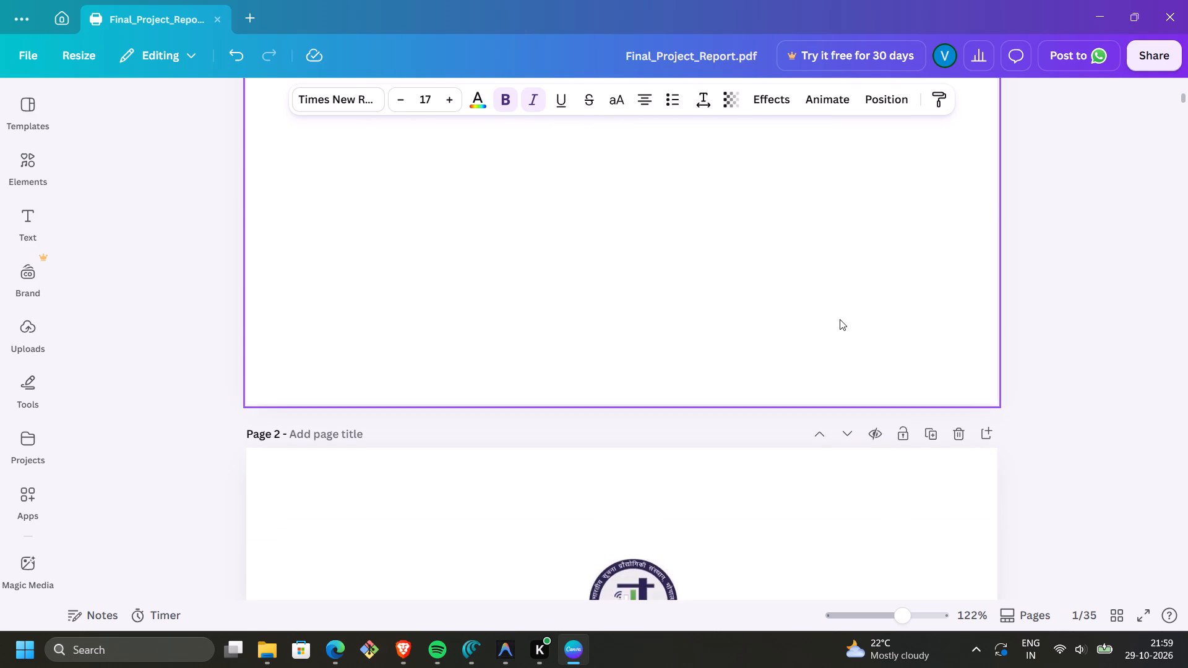
scroll(840, 319, "up", 2)
scroll(840, 319, "down", 6)
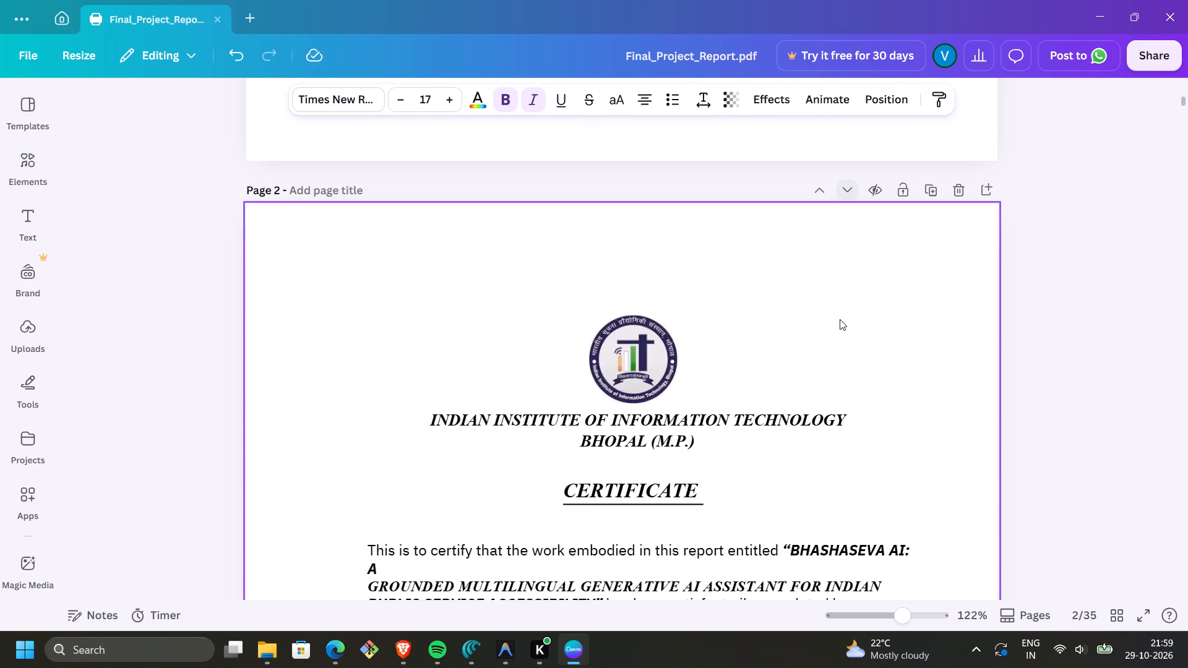
scroll(840, 319, "down", 2)
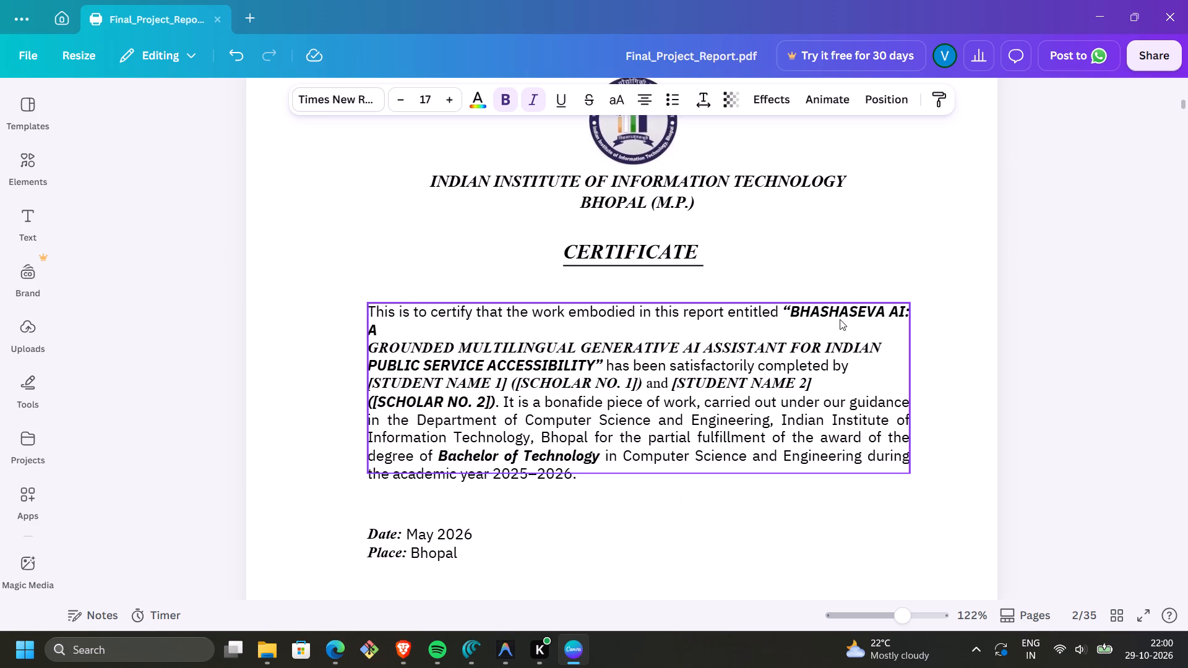
scroll(840, 319, "down", 1)
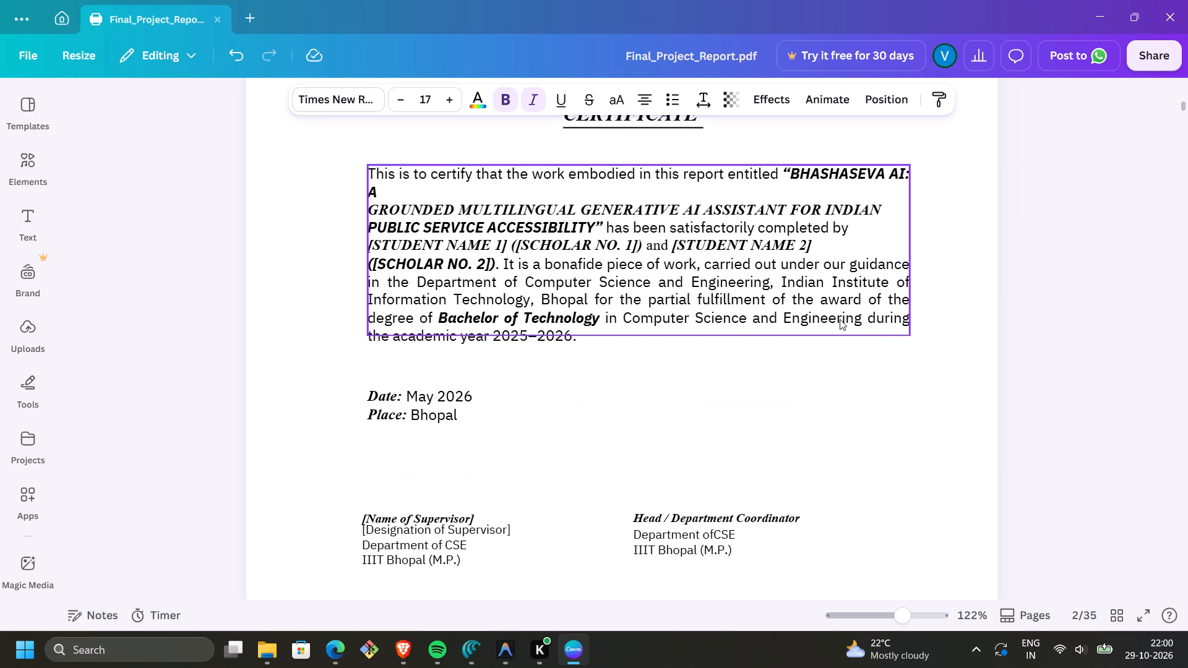
scroll(840, 319, "up", 2)
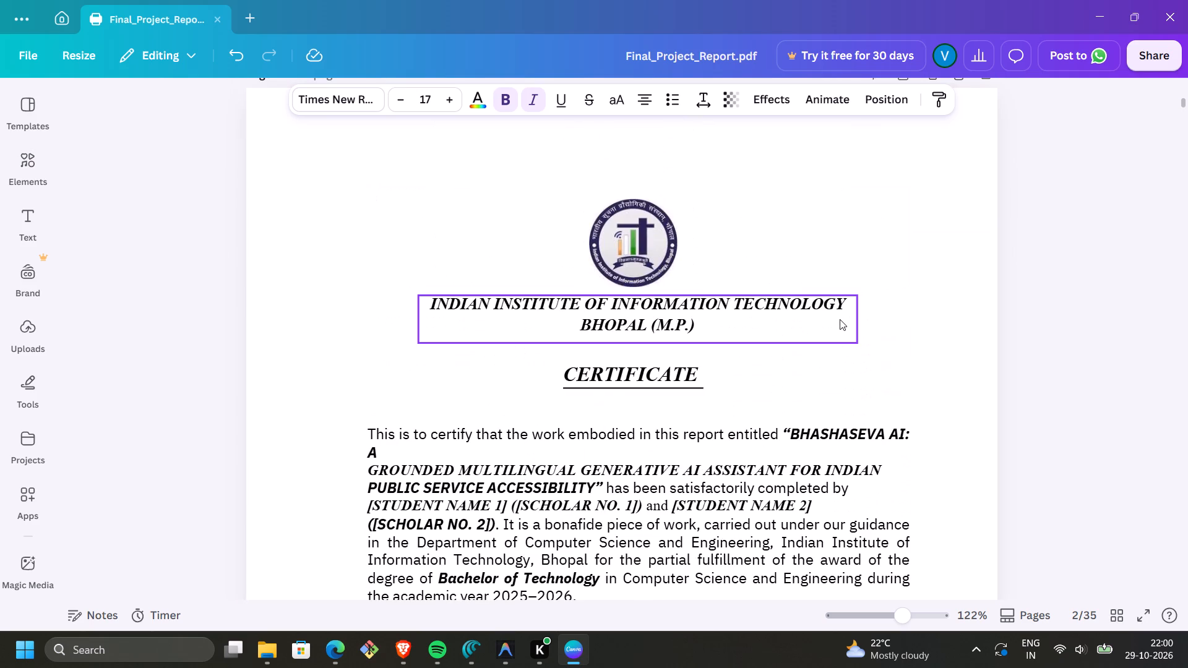
scroll(840, 319, "down", 2)
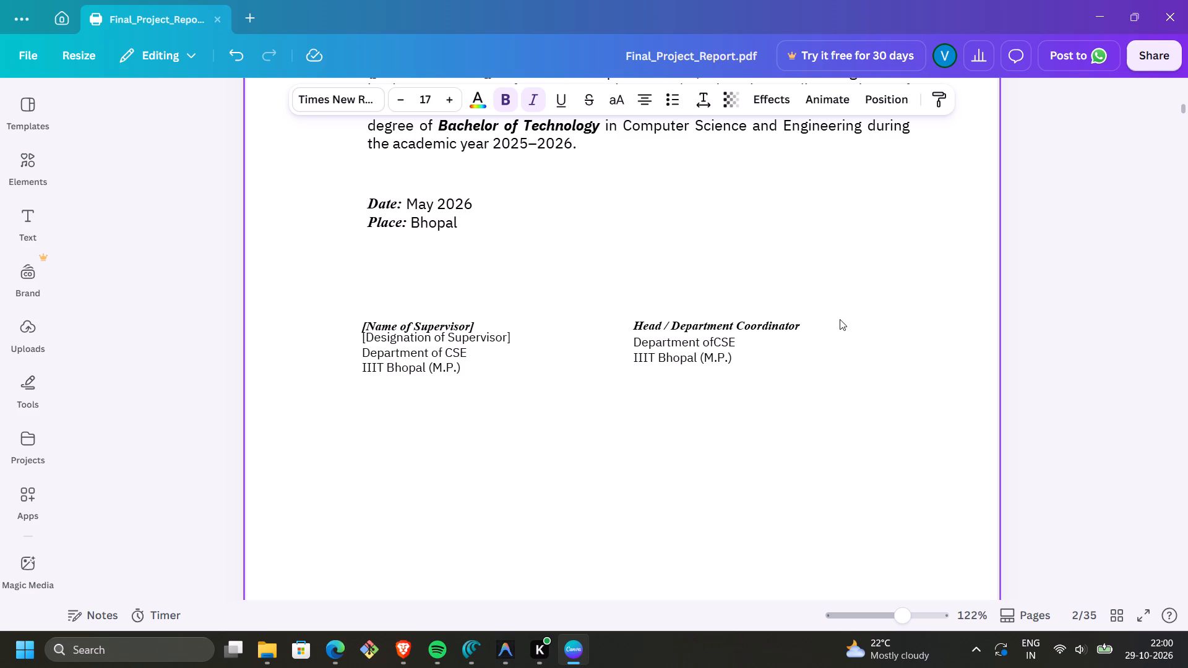
scroll(840, 319, "up", 2)
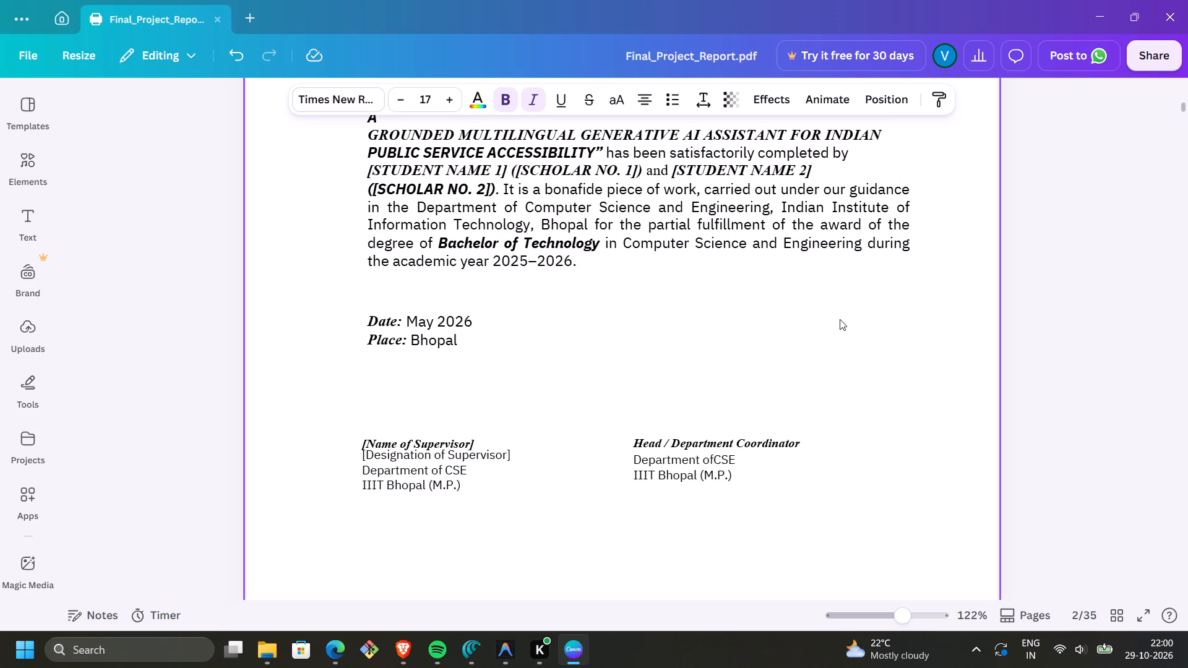
scroll(840, 319, "up", 1)
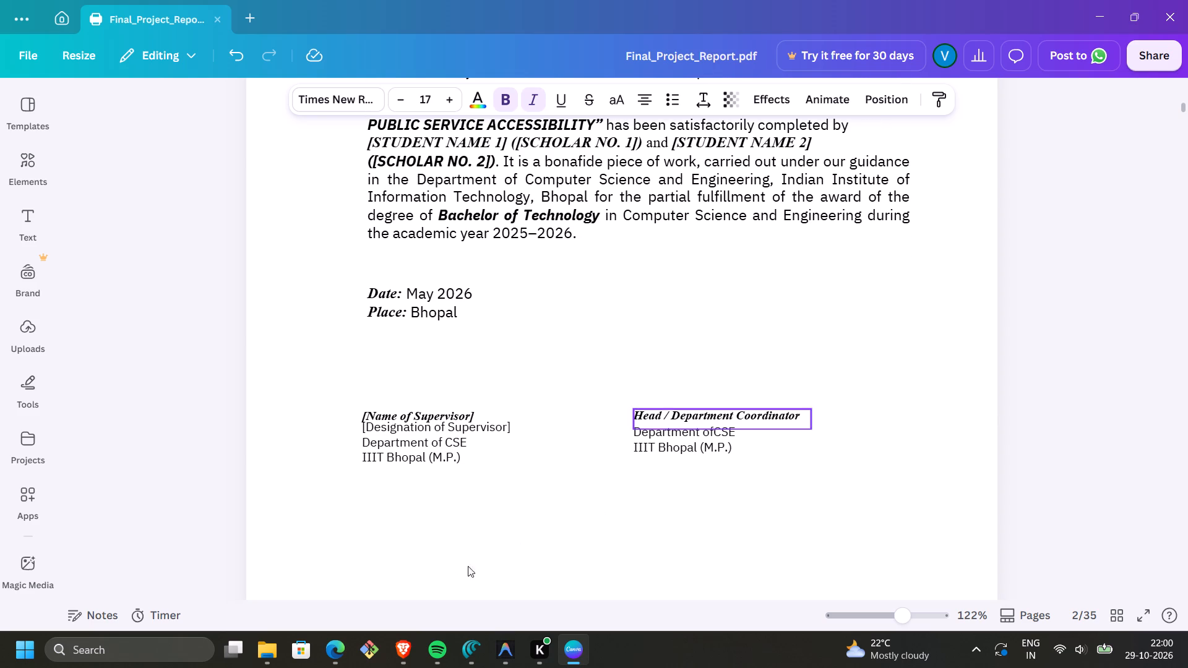
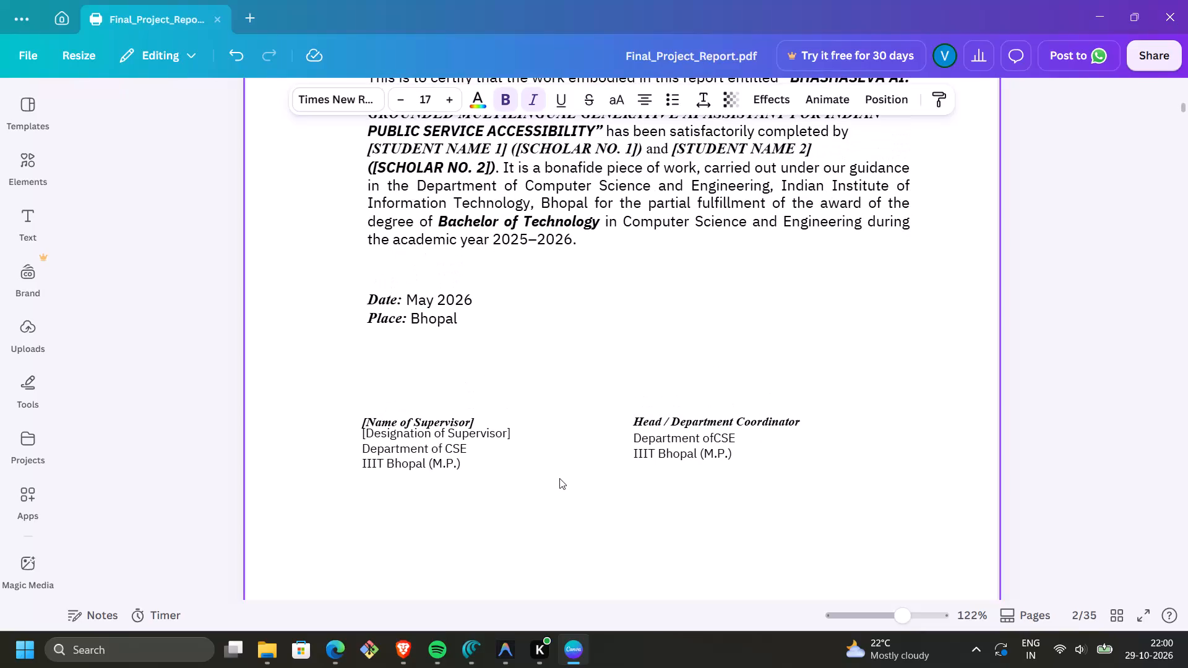
Undo all the text, size and position edits to the cover page's supervisor details, back to the original name, designation and department placeholder lines.
scroll(559, 478, "up", 10)
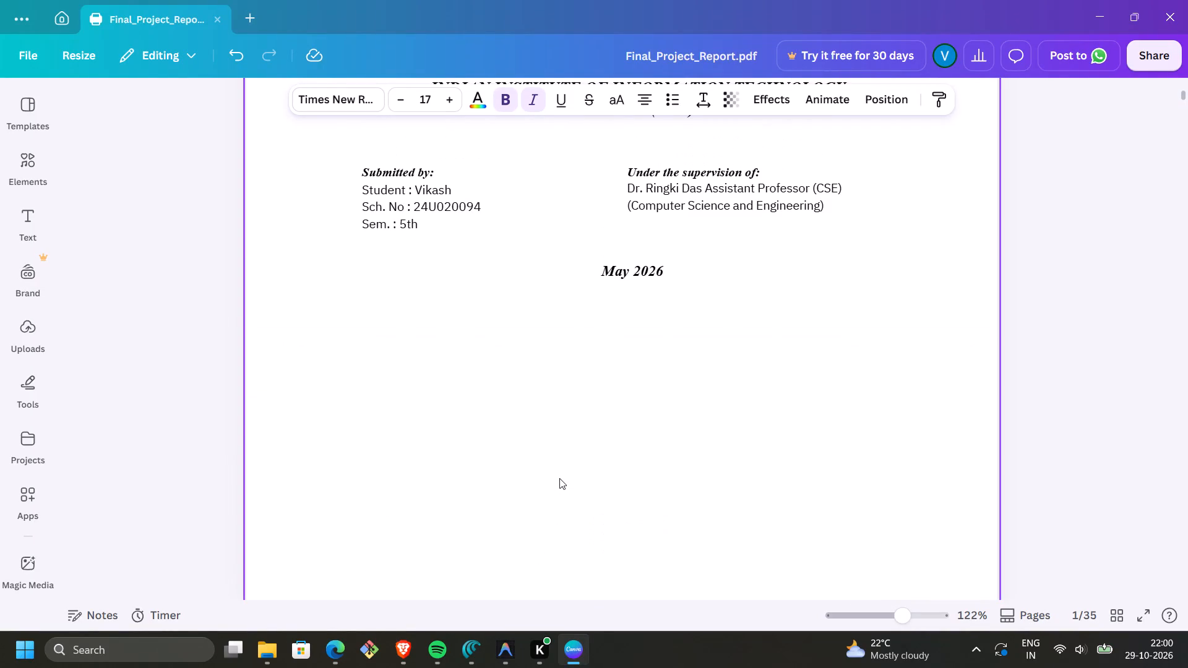
scroll(559, 478, "up", 1)
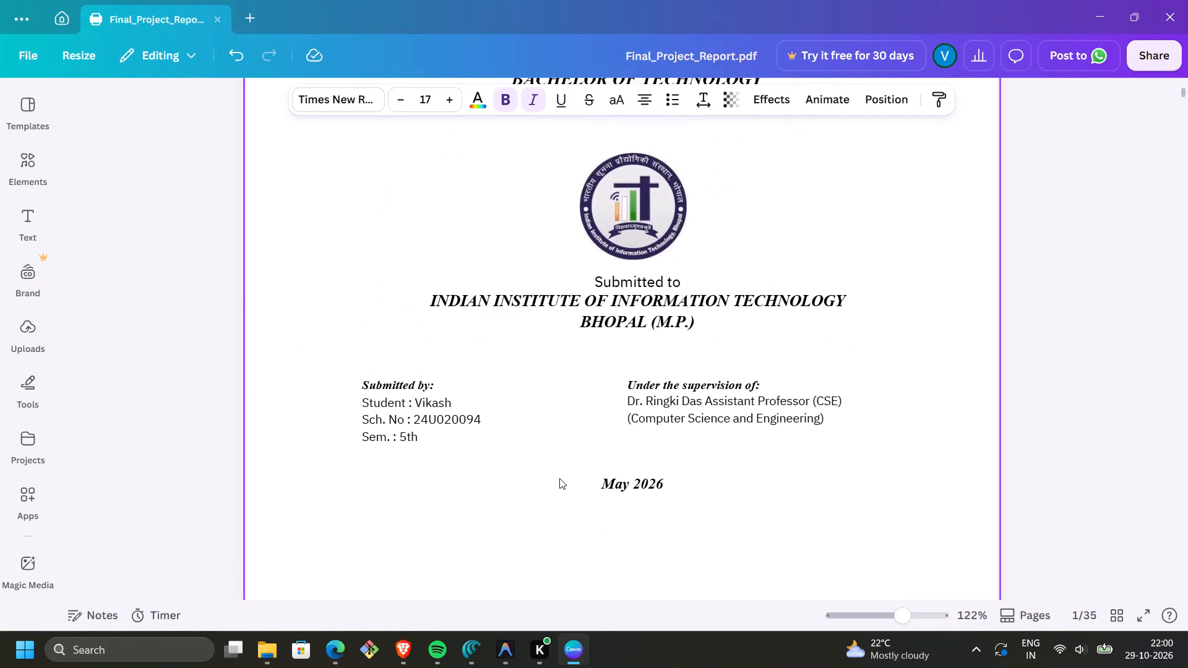
scroll(559, 478, "up", 2)
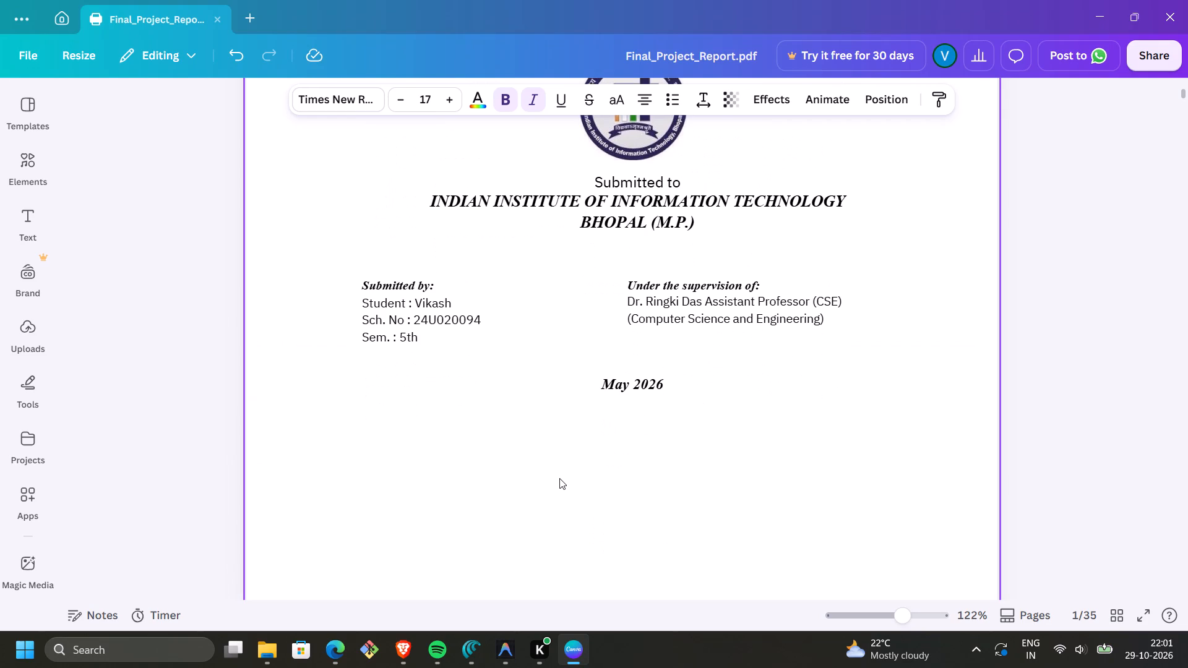
key("ctrl+z")
key("ctrl+z")
key("ctrl+z")
key("ctrl+z")
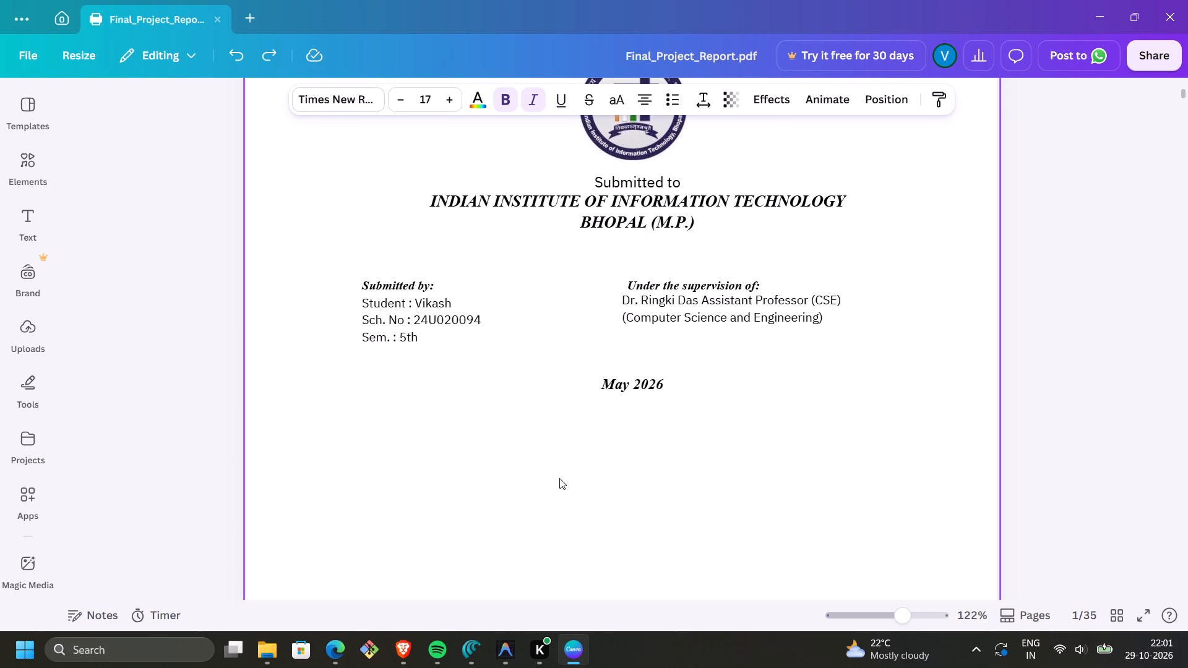
key("ctrl+z")
key("ctrl+z")
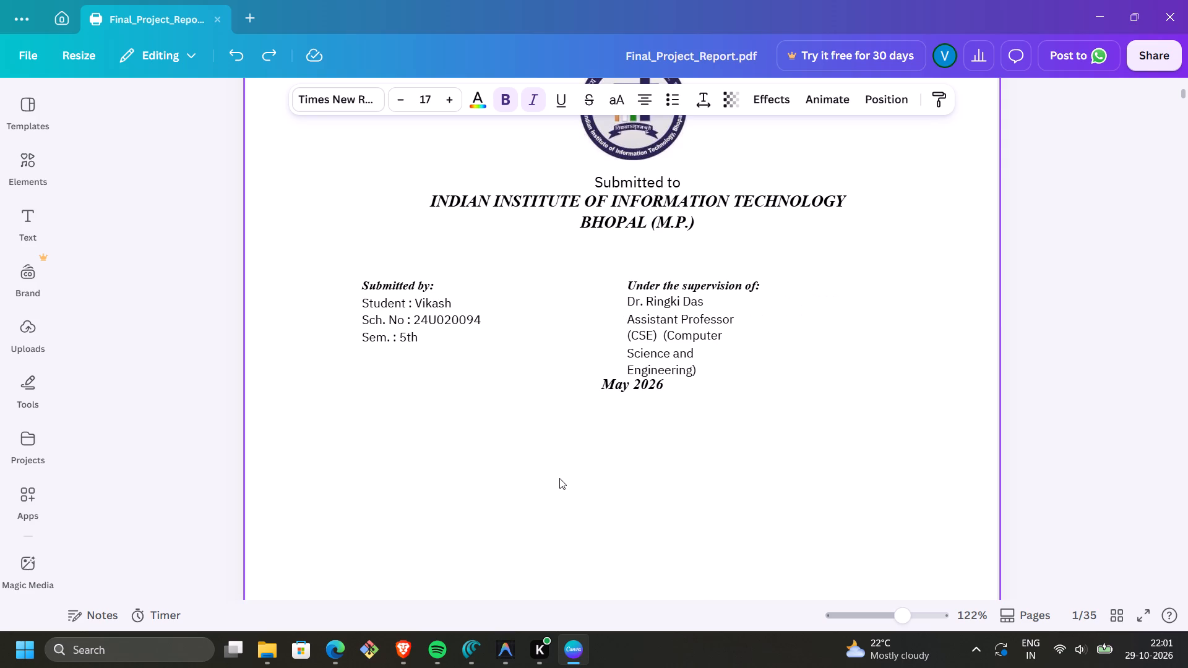
key("ctrl+z")
key("ctrl+z")
key("ctrl+z")
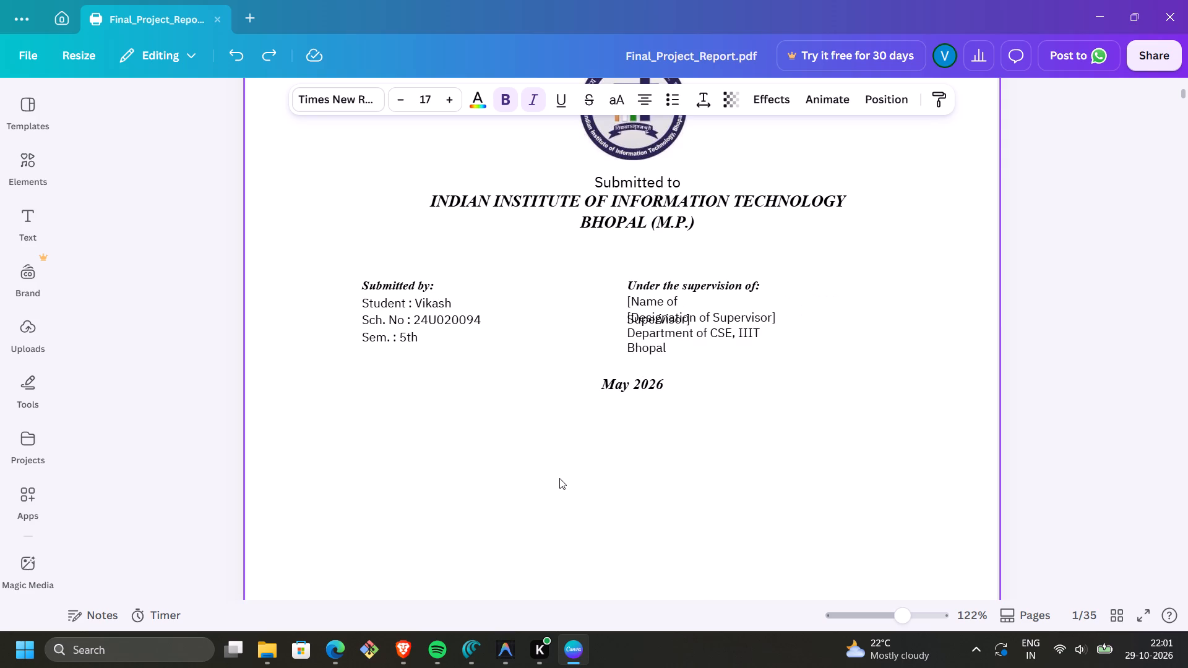
key("ctrl+z")
key("ctrl+z")
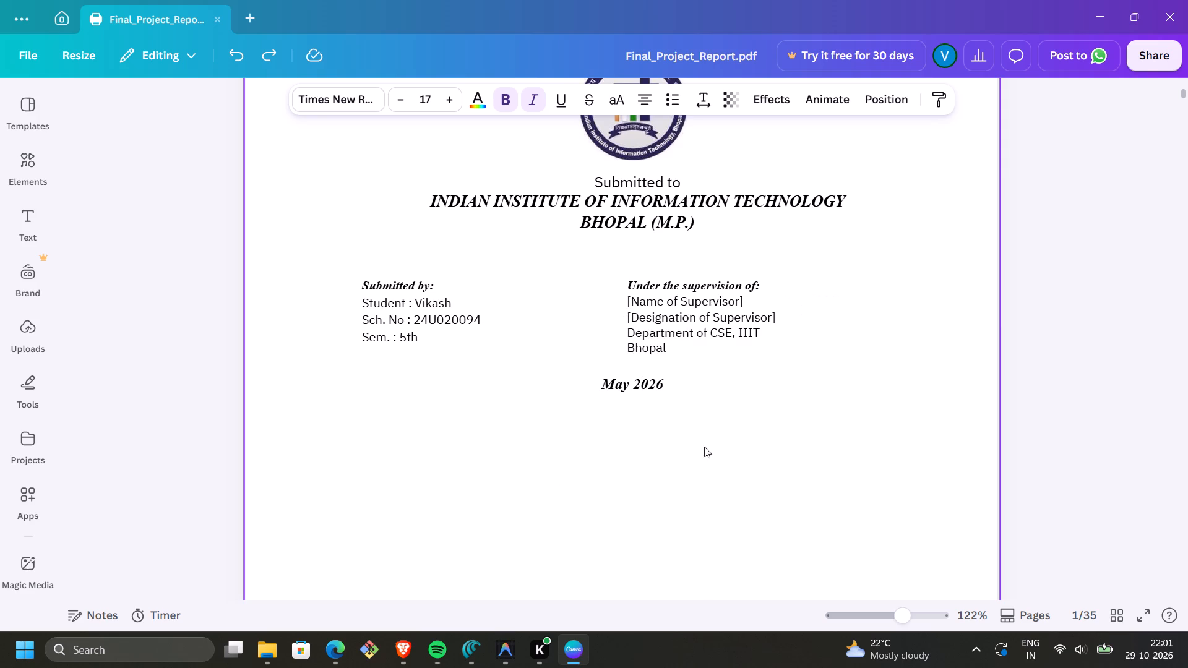
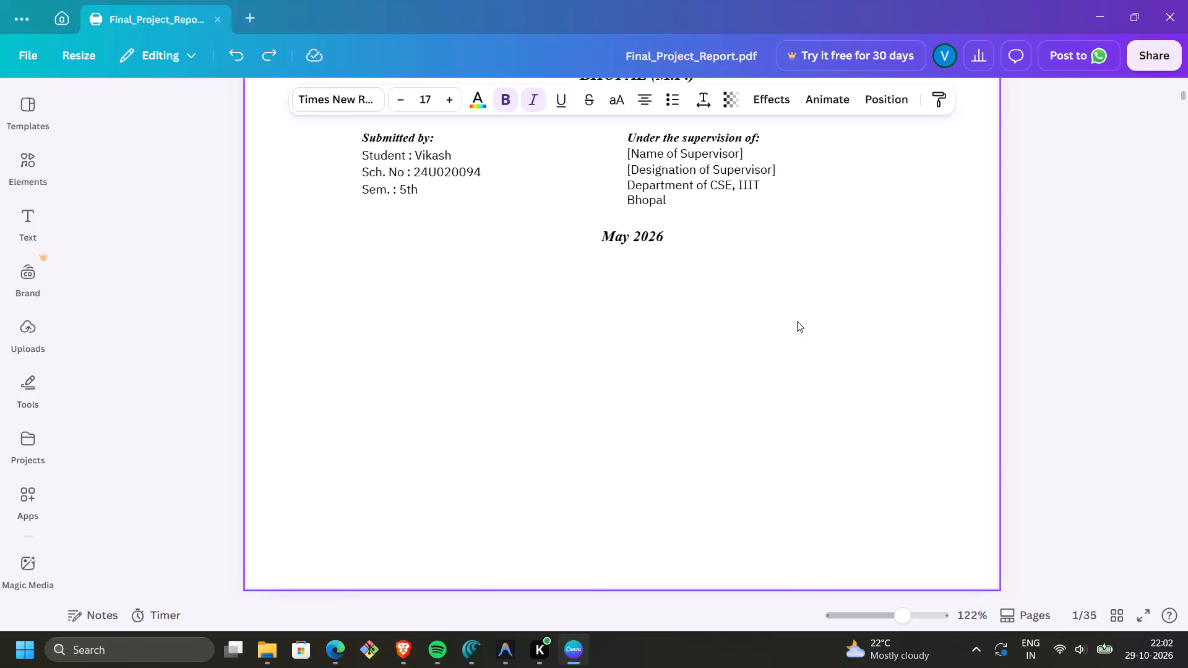
Review the cover page from the project title to the supervisor details, and the opening text of the certificate page.
scroll(797, 321, "up", 1)
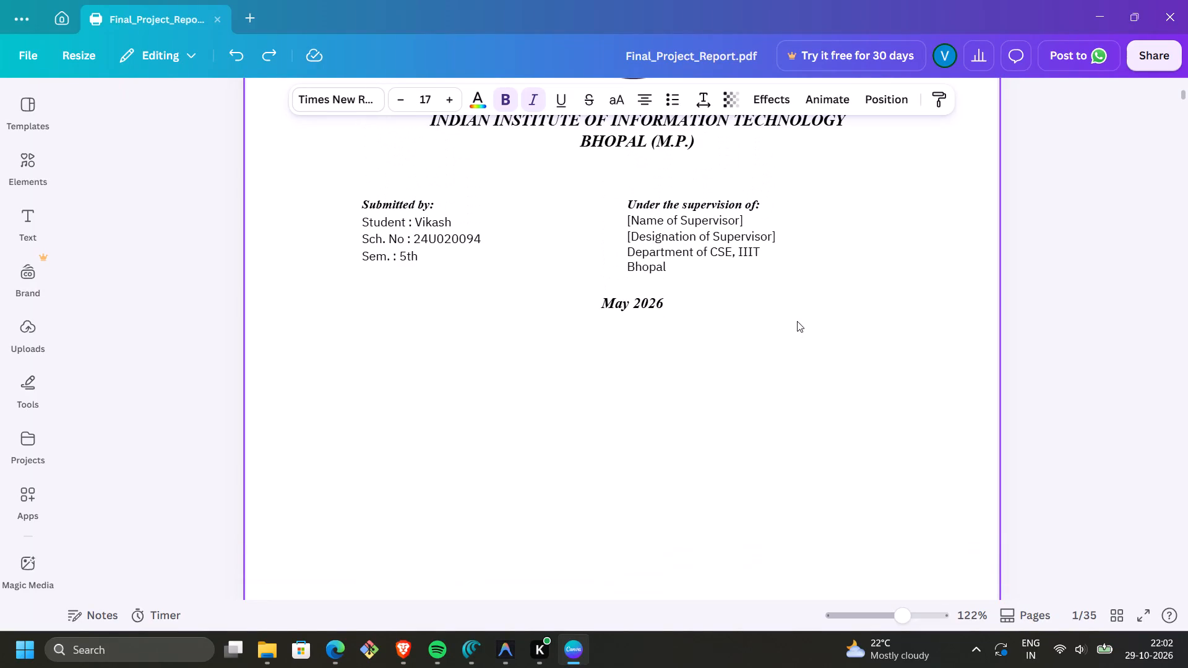
scroll(797, 321, "up", 2)
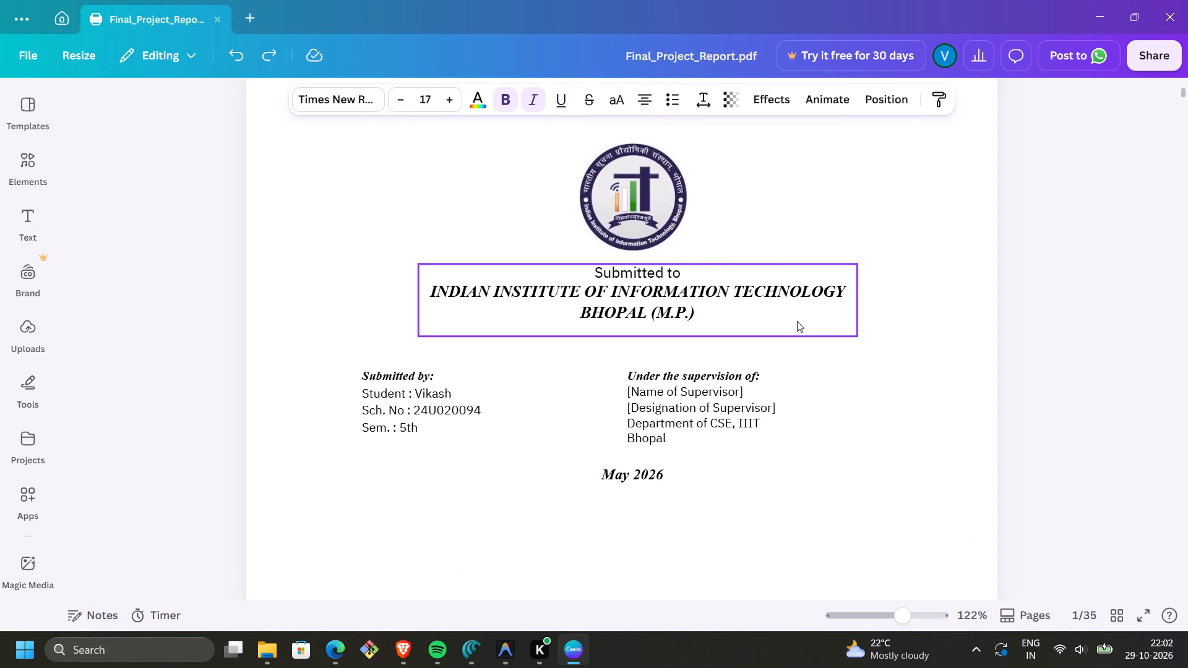
scroll(797, 321, "up", 2)
scroll(797, 321, "down", 4)
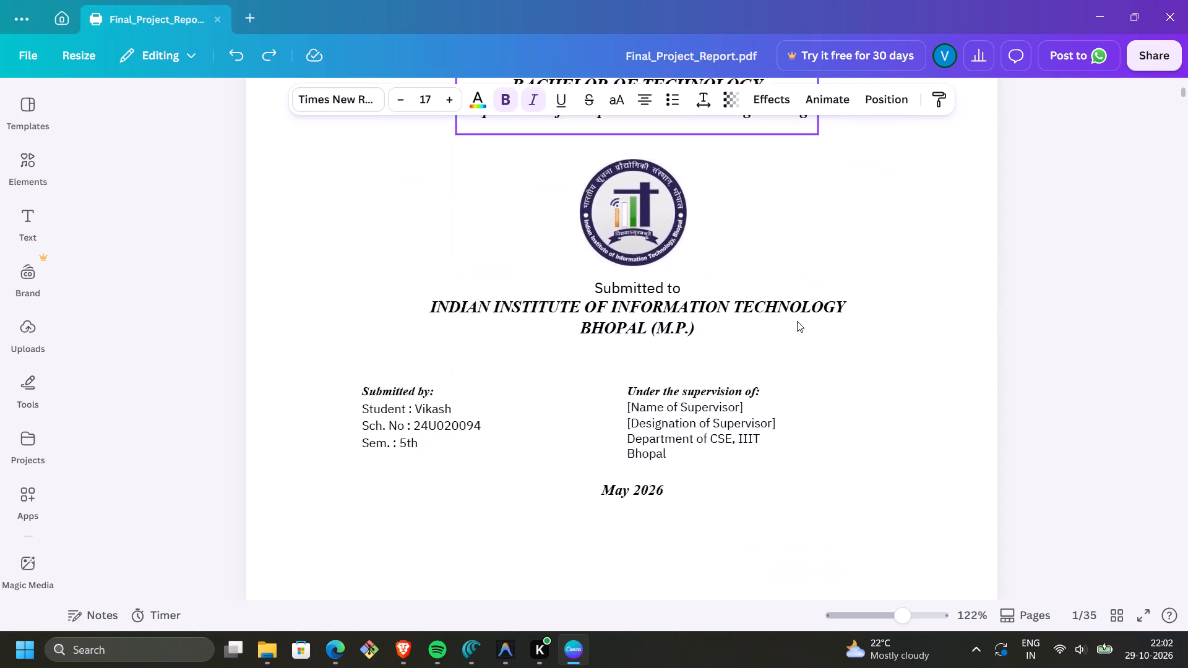
scroll(797, 321, "down", 3)
scroll(797, 321, "up", 2)
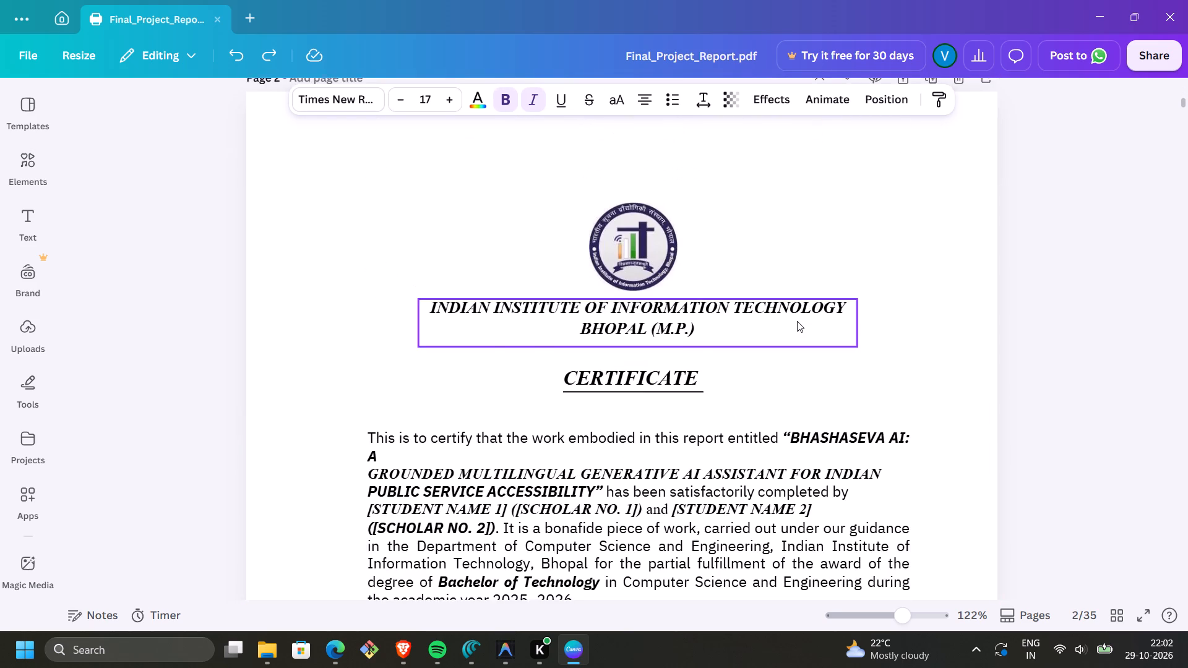
scroll(797, 321, "up", 5)
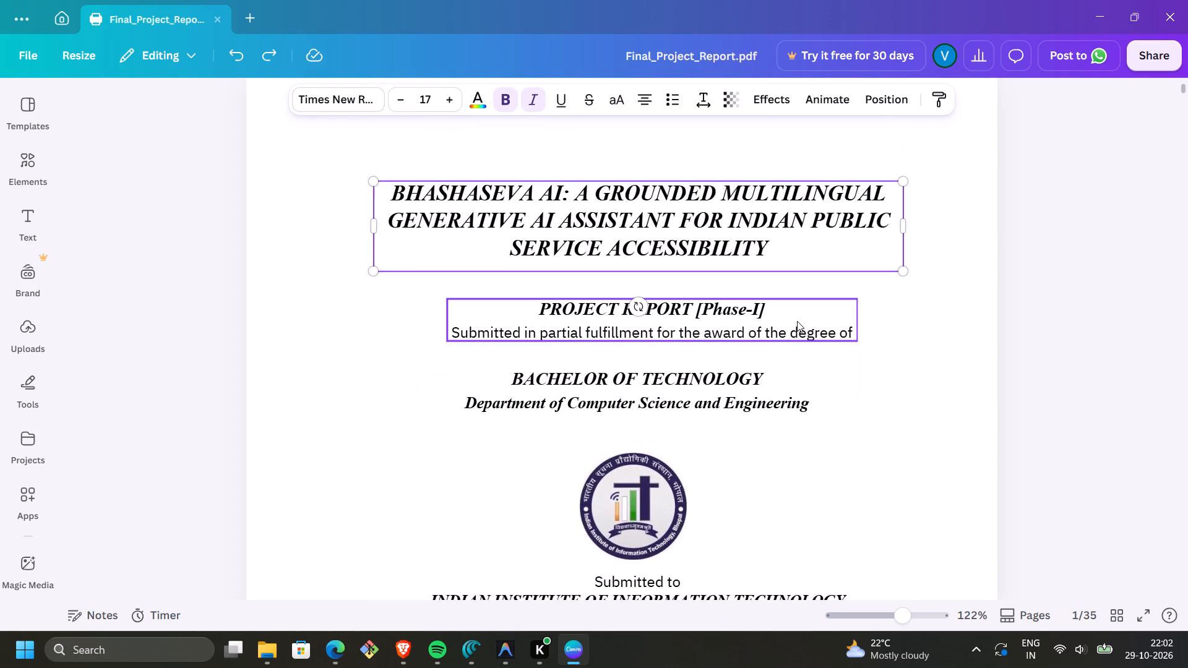
left_click(869, 466)
scroll(869, 466, "down", 1)
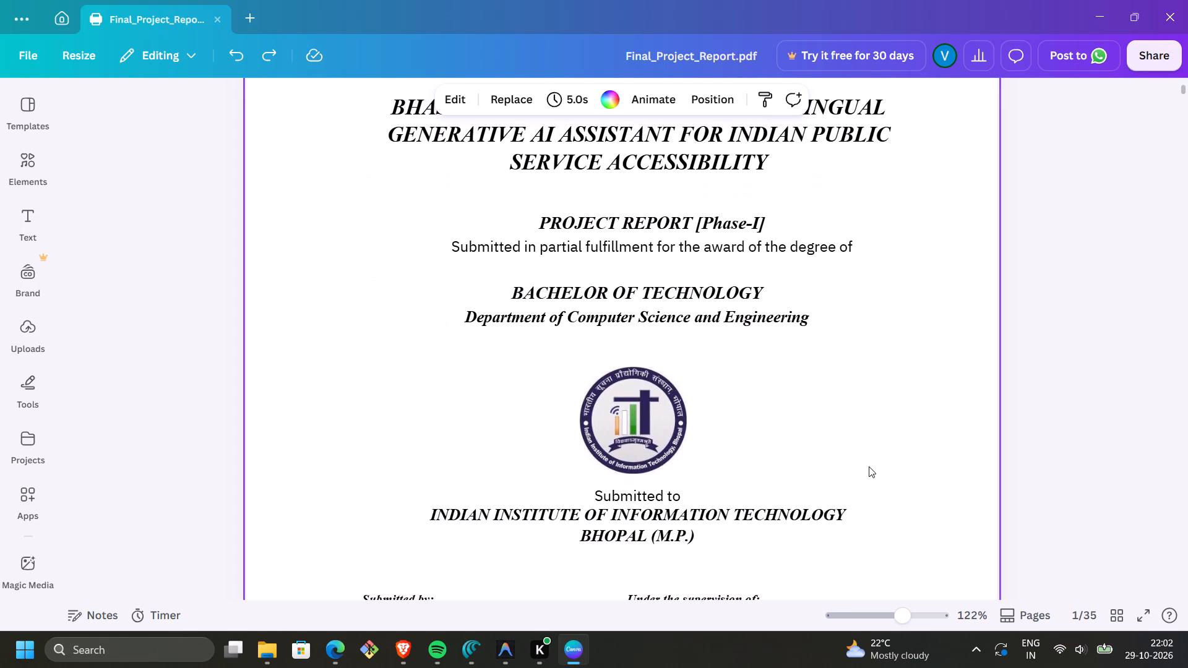
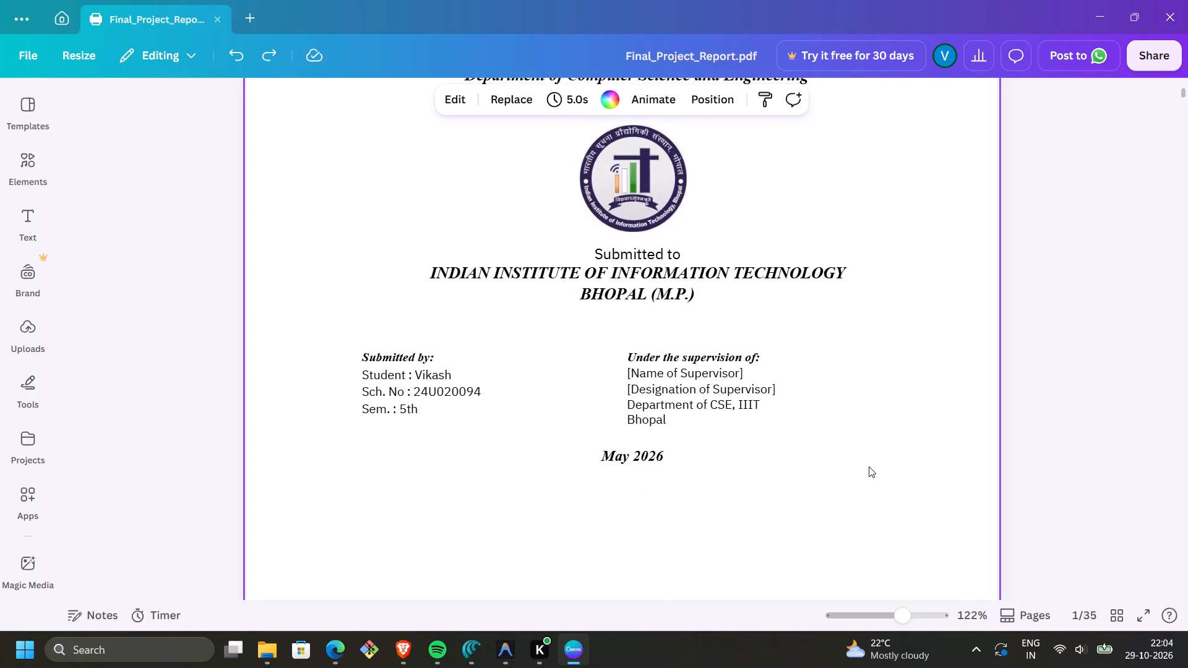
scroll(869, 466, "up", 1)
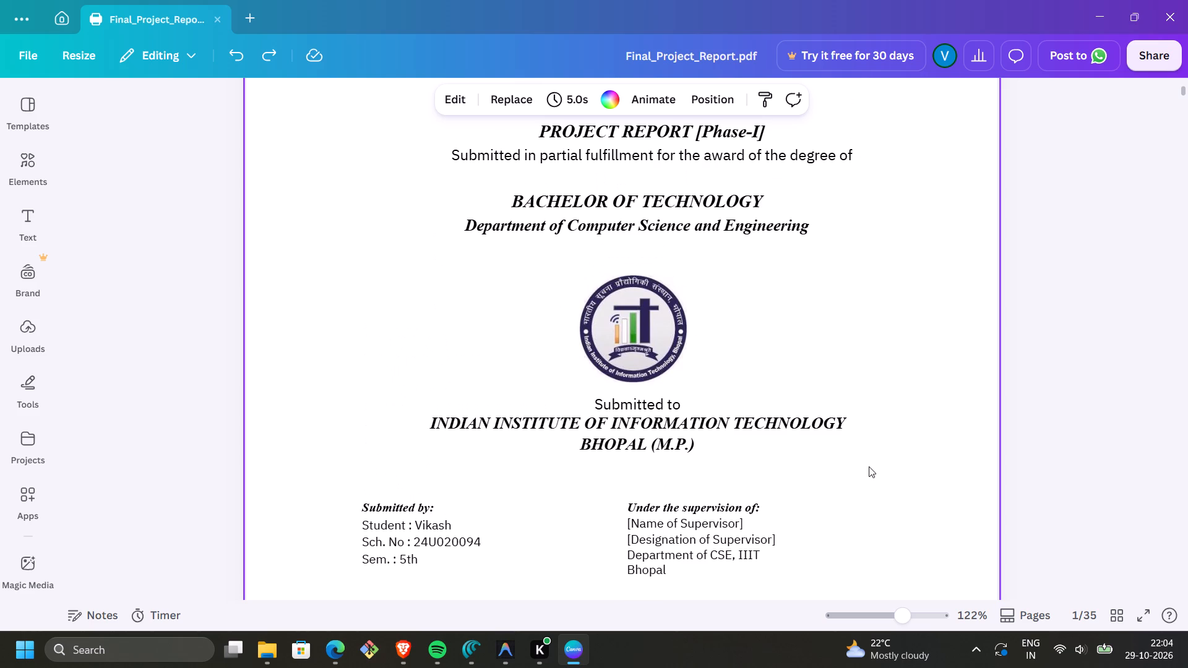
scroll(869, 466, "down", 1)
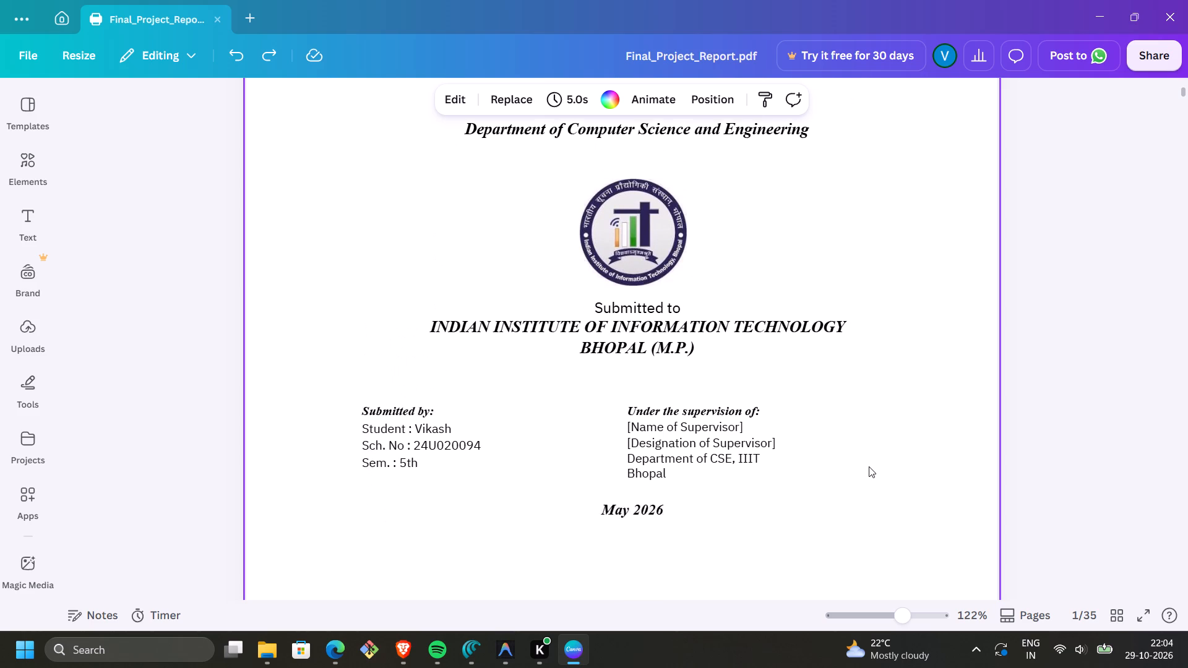
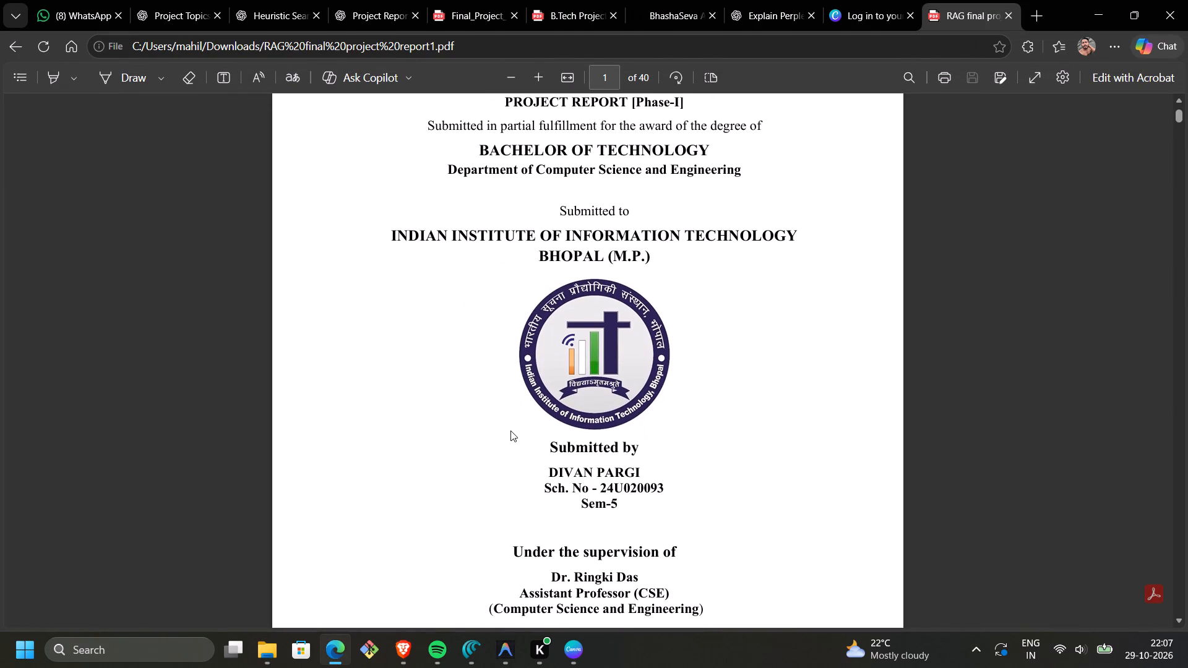
Switch to Canva and cut the student name, scholar number and semester lines from the cover page, keeping only the "Submitted by:" heading.
scroll(510, 430, "down", 2)
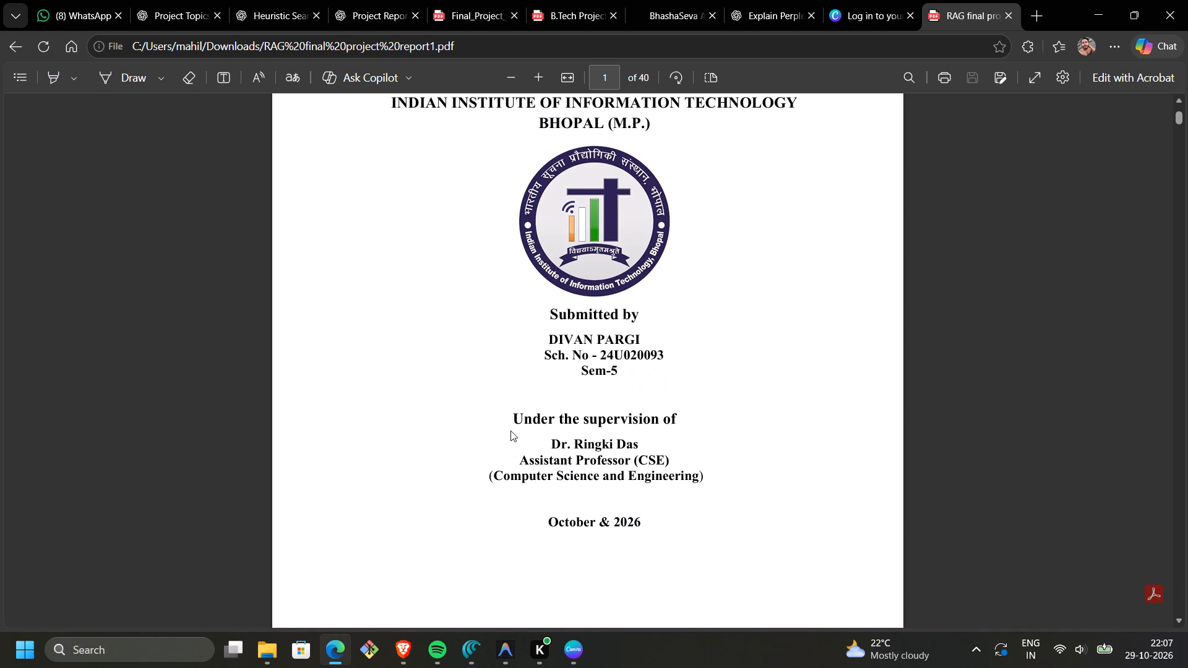
left_click(564, 656)
scroll(631, 252, "down", 1)
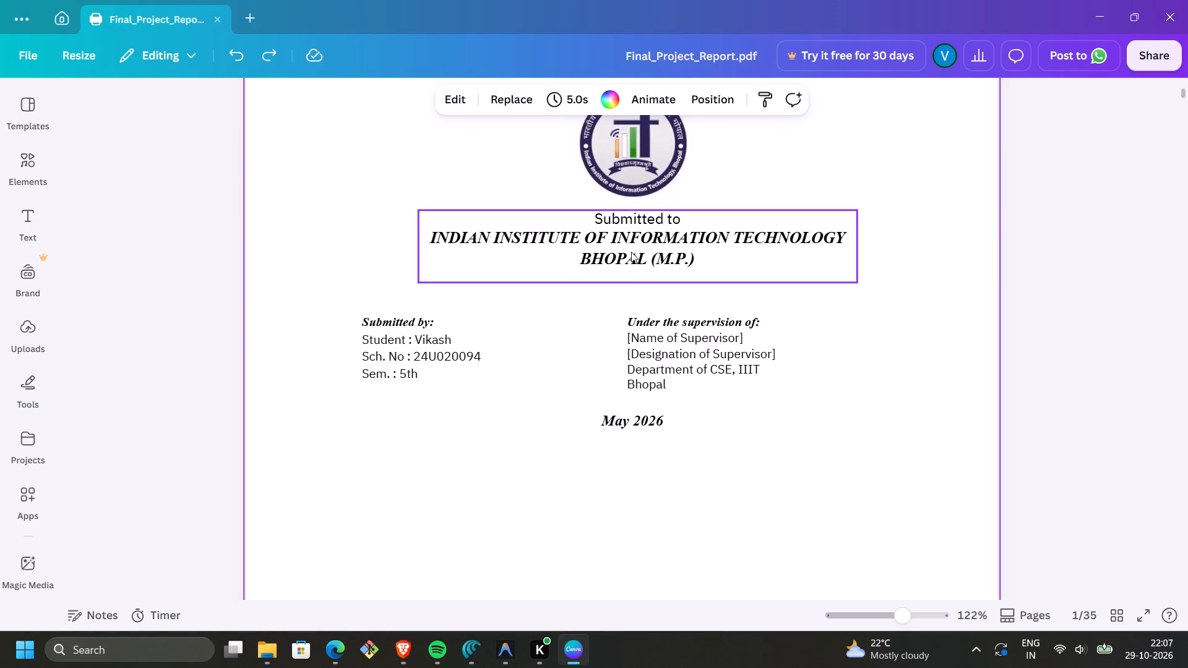
left_click(402, 315)
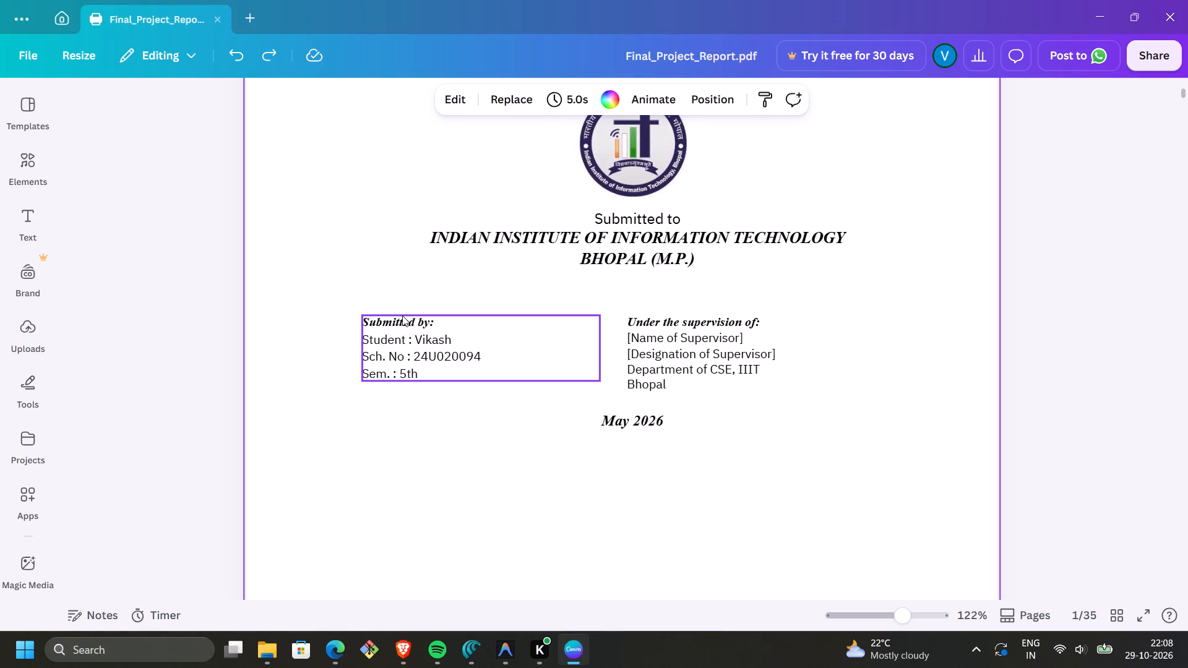
left_click(407, 318)
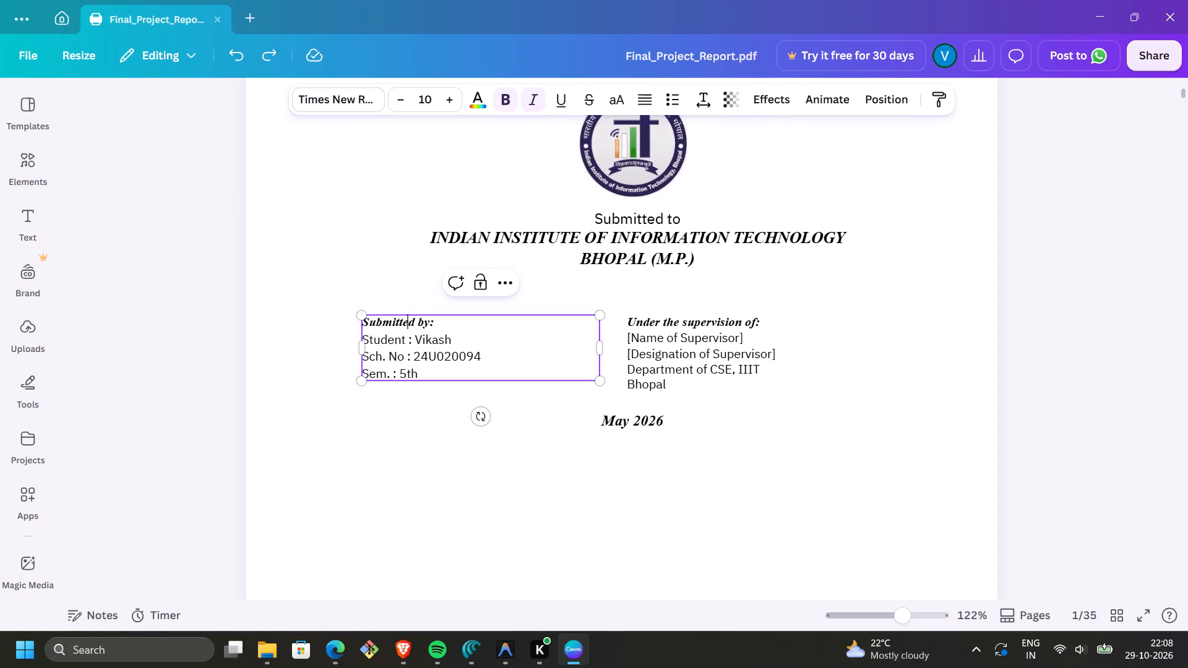
left_click(426, 321)
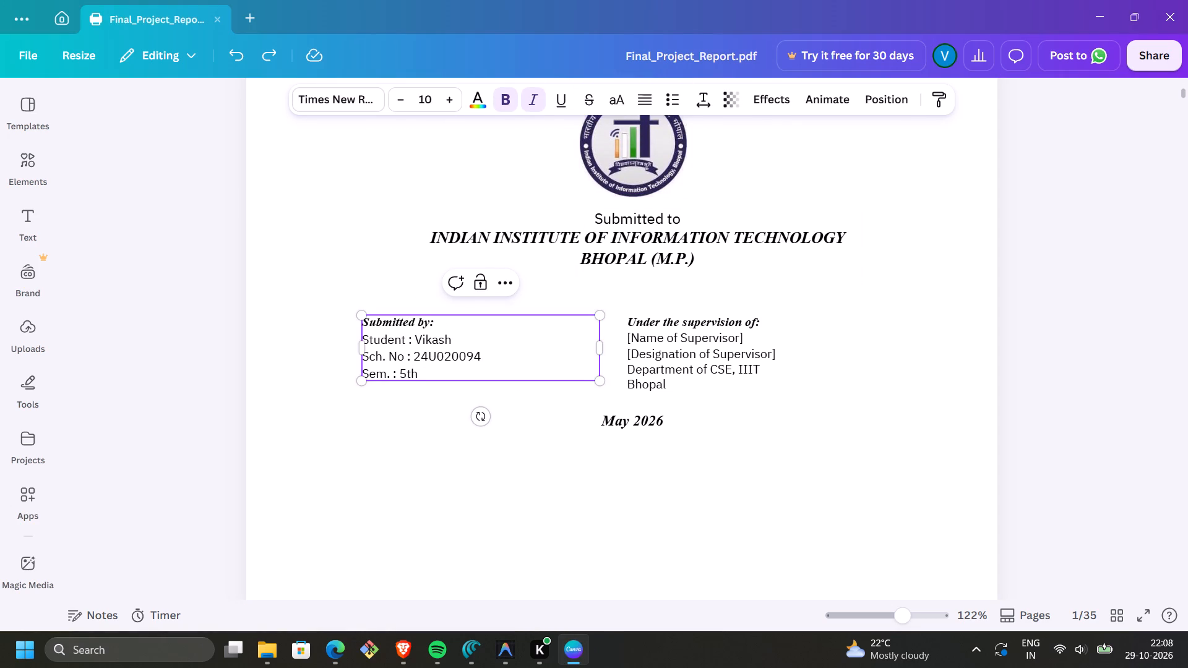
left_click(433, 322)
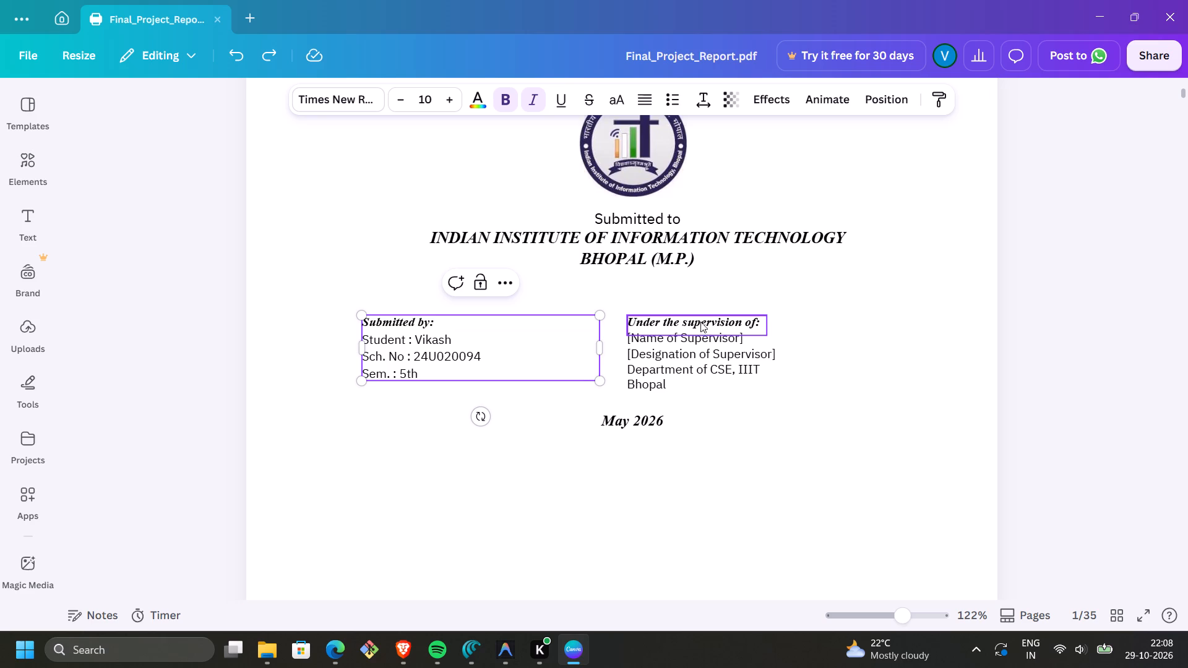
left_click(707, 319)
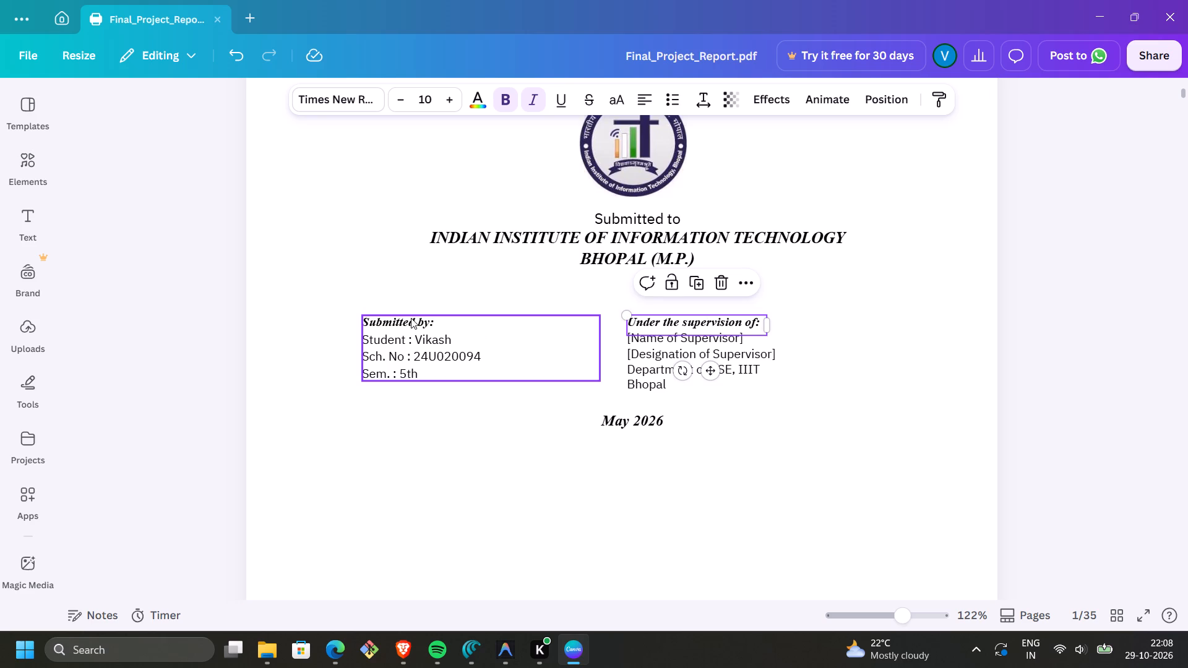
left_click(411, 318)
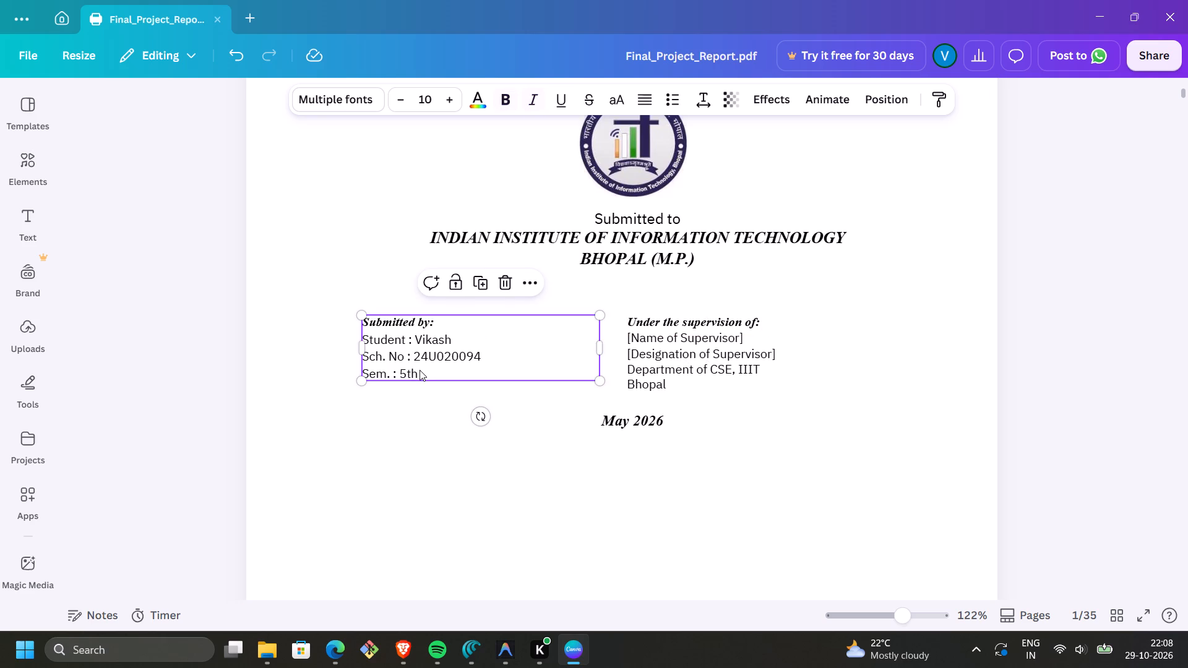
left_click(420, 370)
left_click_drag(420, 370, 378, 349)
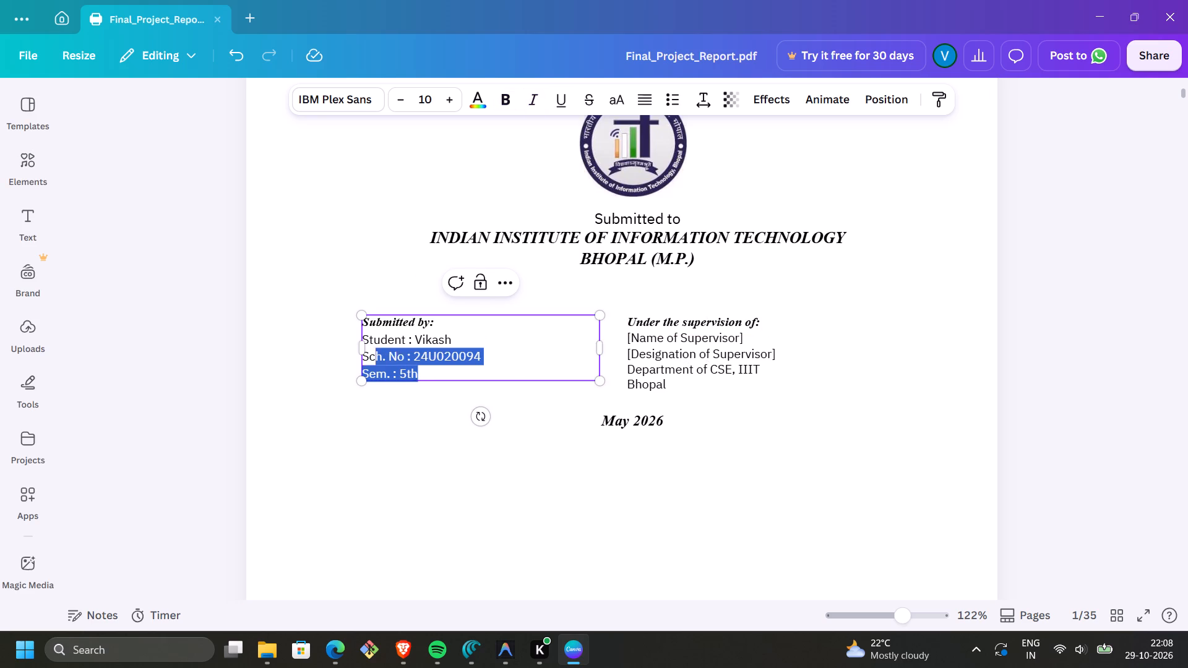
left_click_drag(378, 349, 361, 341)
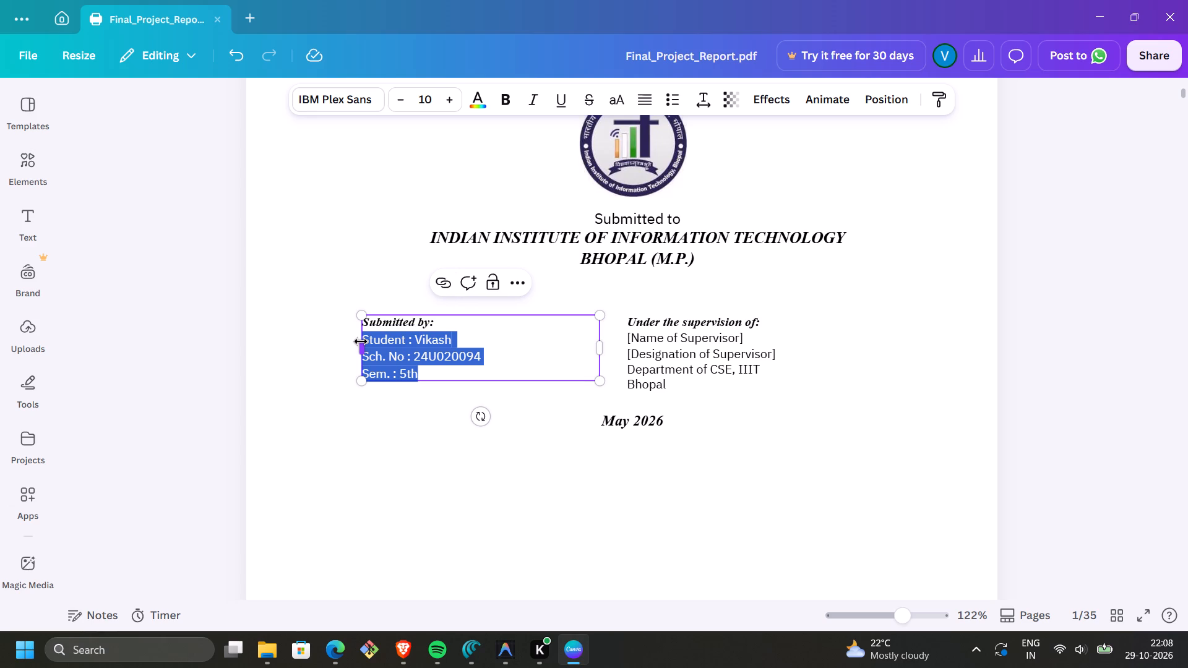
key("ctrl+c")
key("BackSpace")
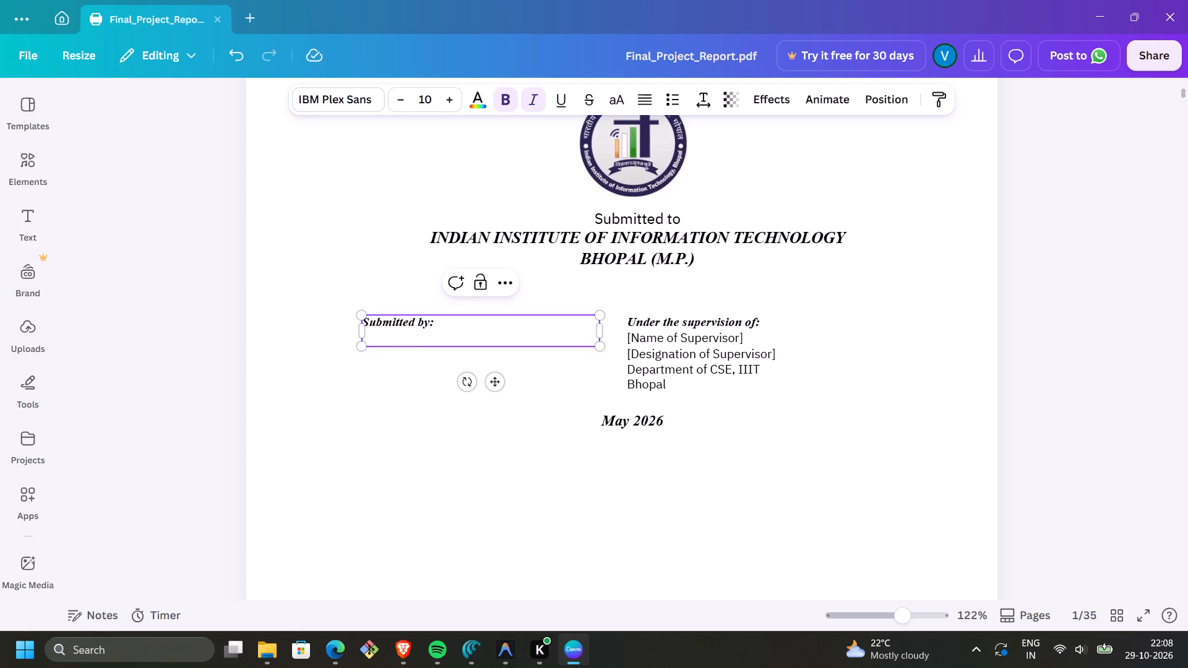
left_click_drag(414, 343, 395, 328)
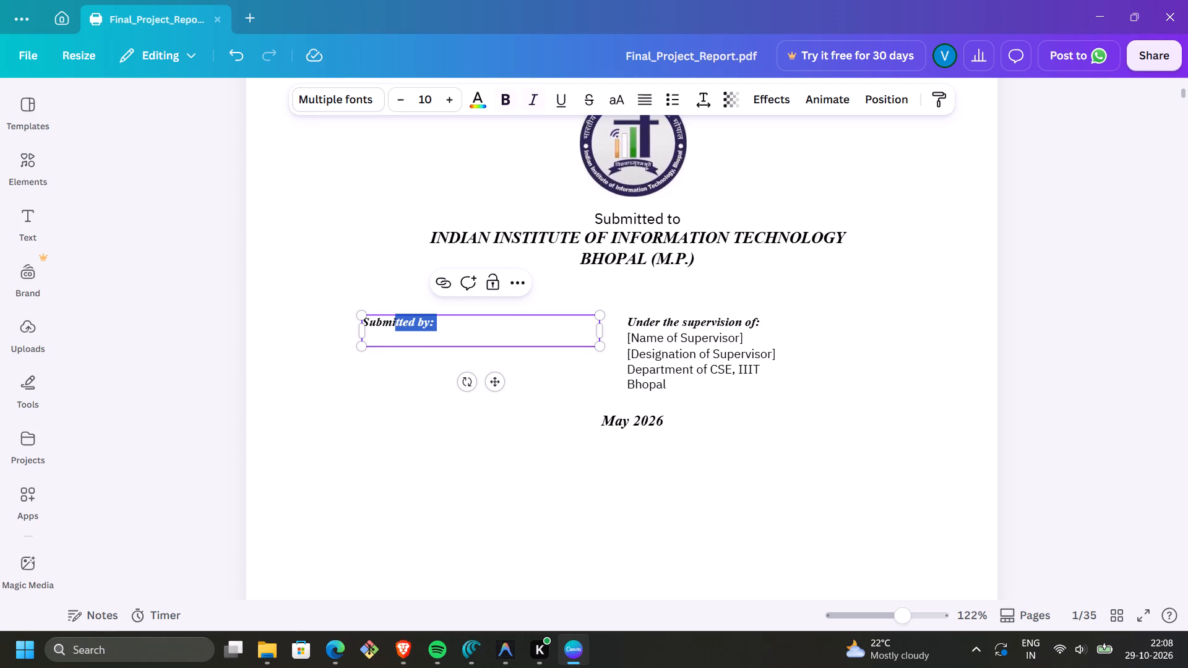
left_click(488, 340)
left_click(488, 340)
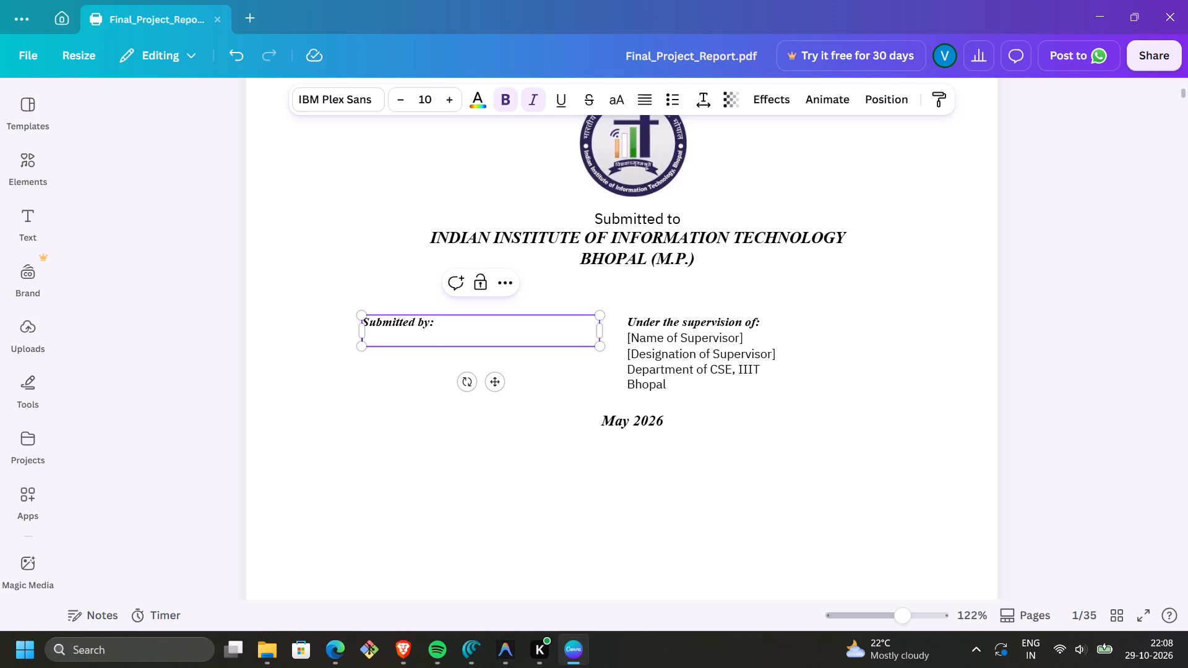
key("BackSpace")
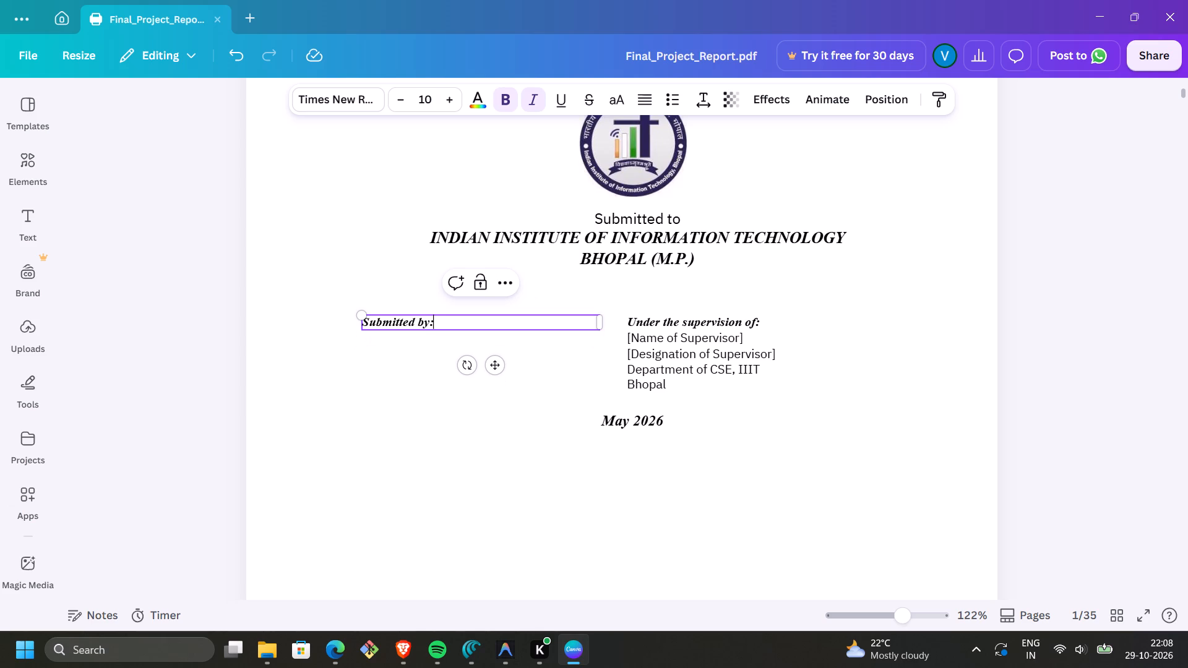
Narrow the "Submitted by:" text box to fit its heading and scale the heading up to font size 12.9.
left_click_drag(600, 323, 533, 317)
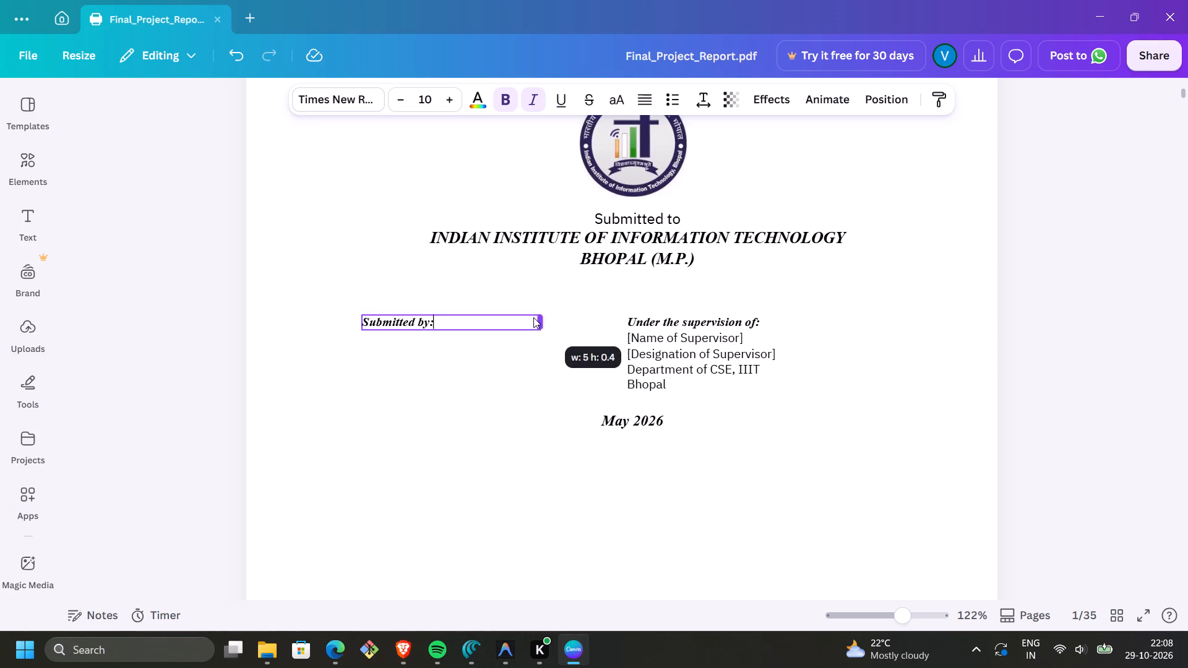
left_click_drag(533, 317, 450, 316)
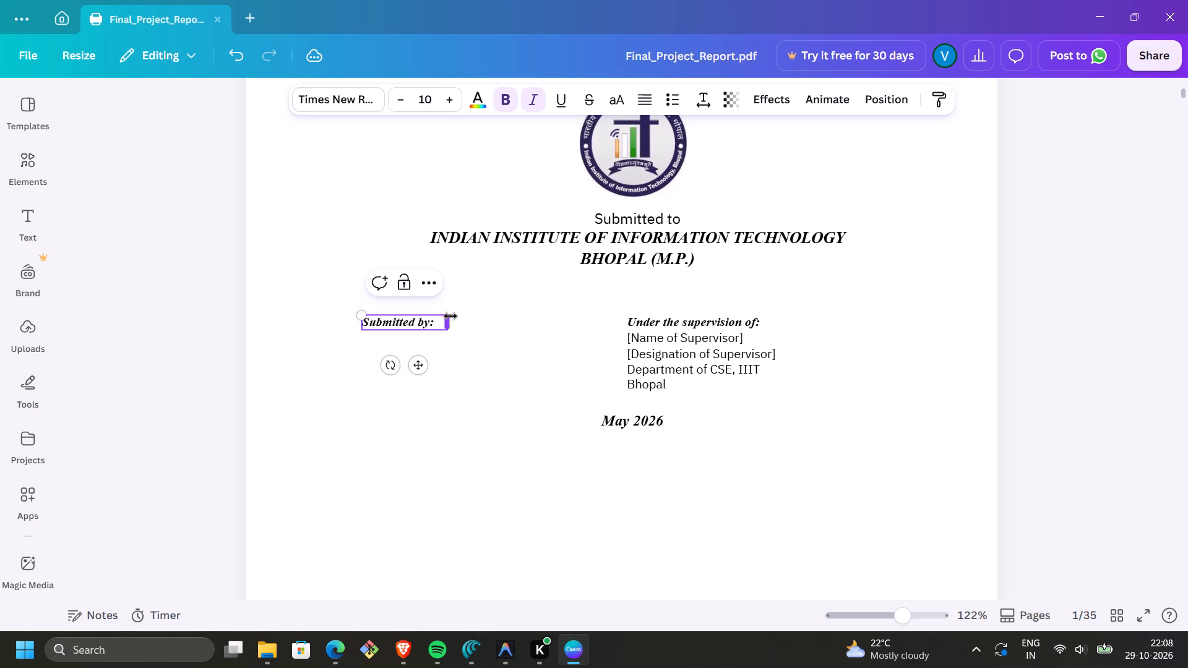
left_click(425, 330)
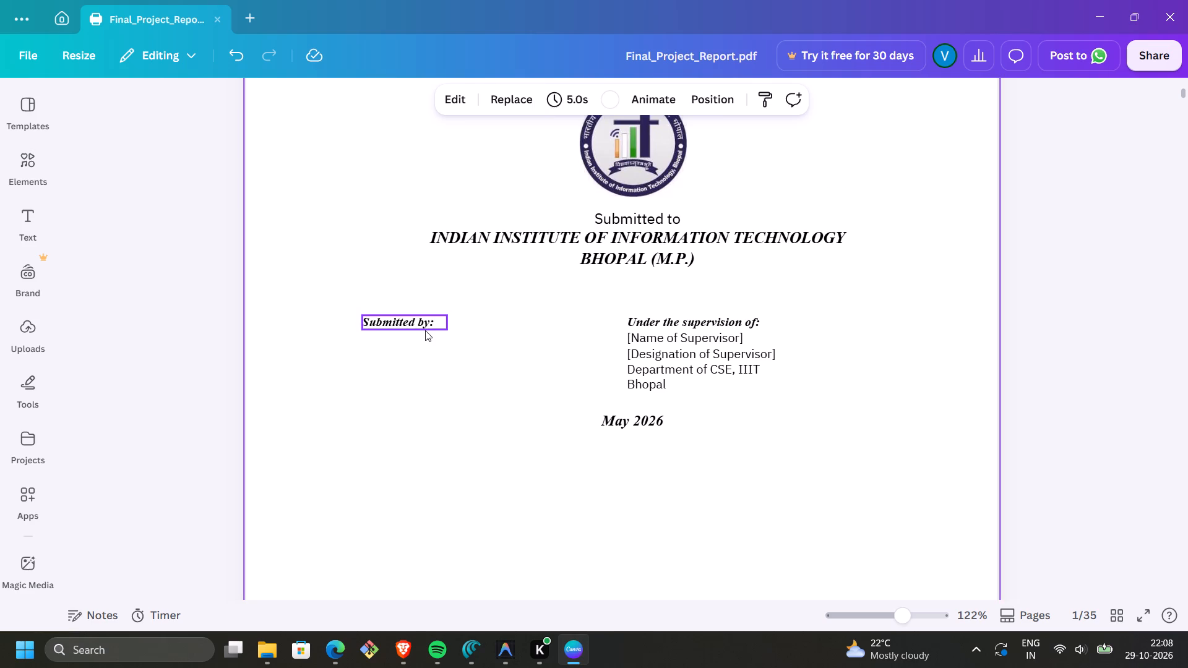
left_click(425, 330)
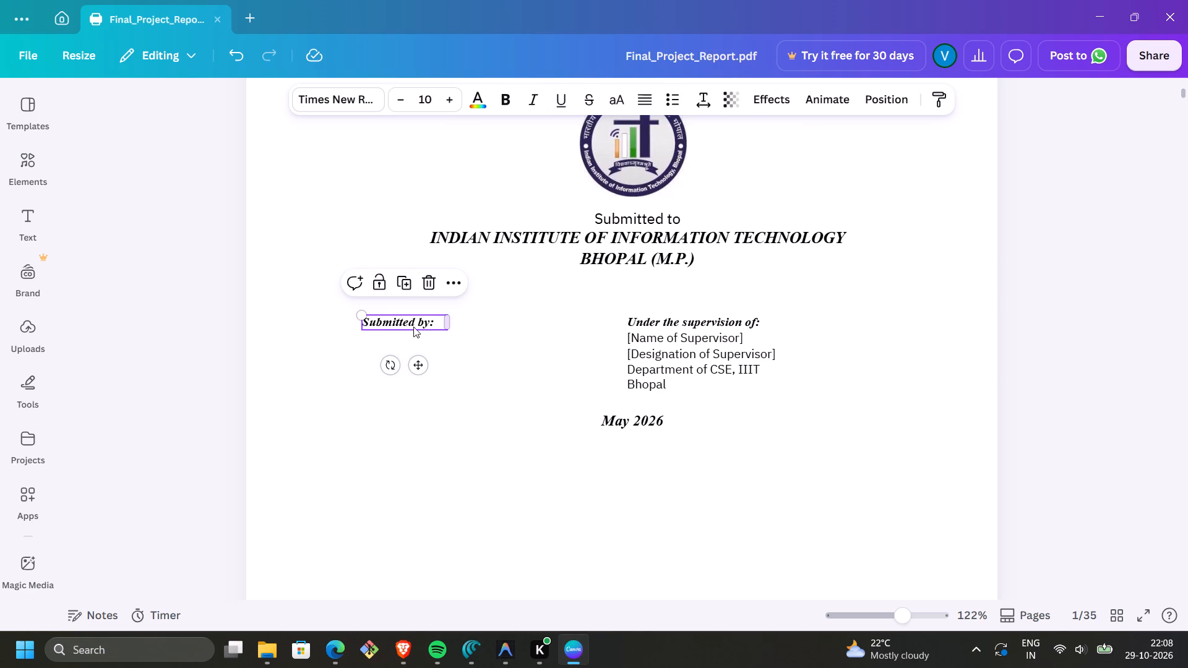
left_click_drag(361, 312, 340, 291)
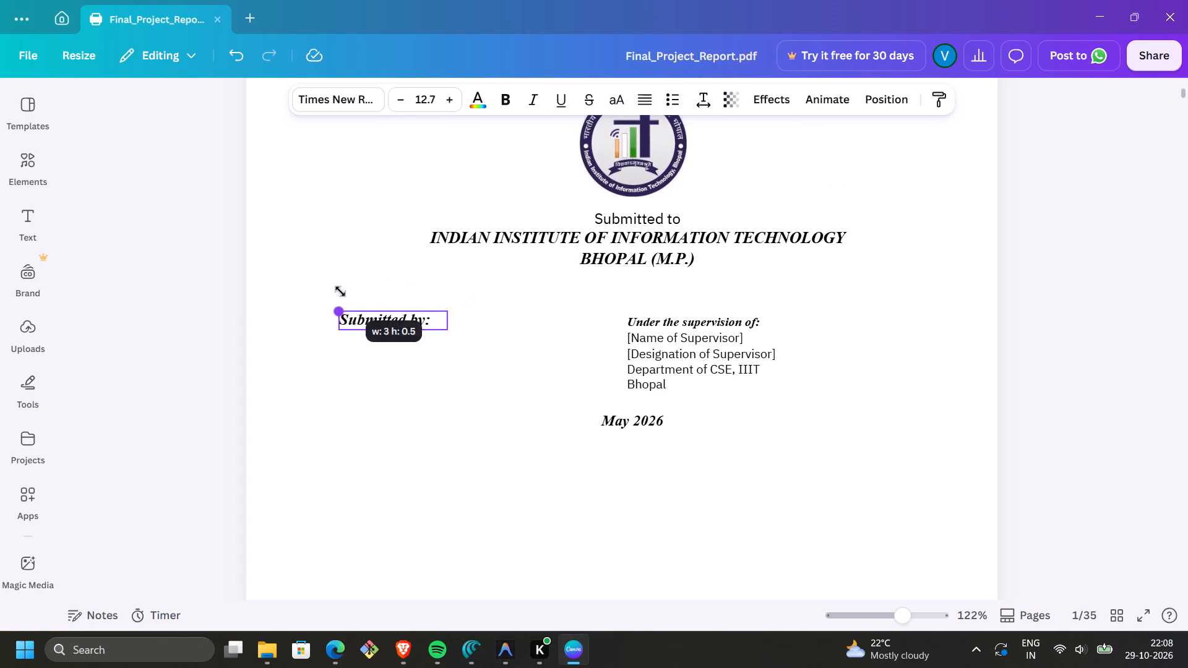
left_click_drag(340, 291, 340, 291)
double_click(411, 314)
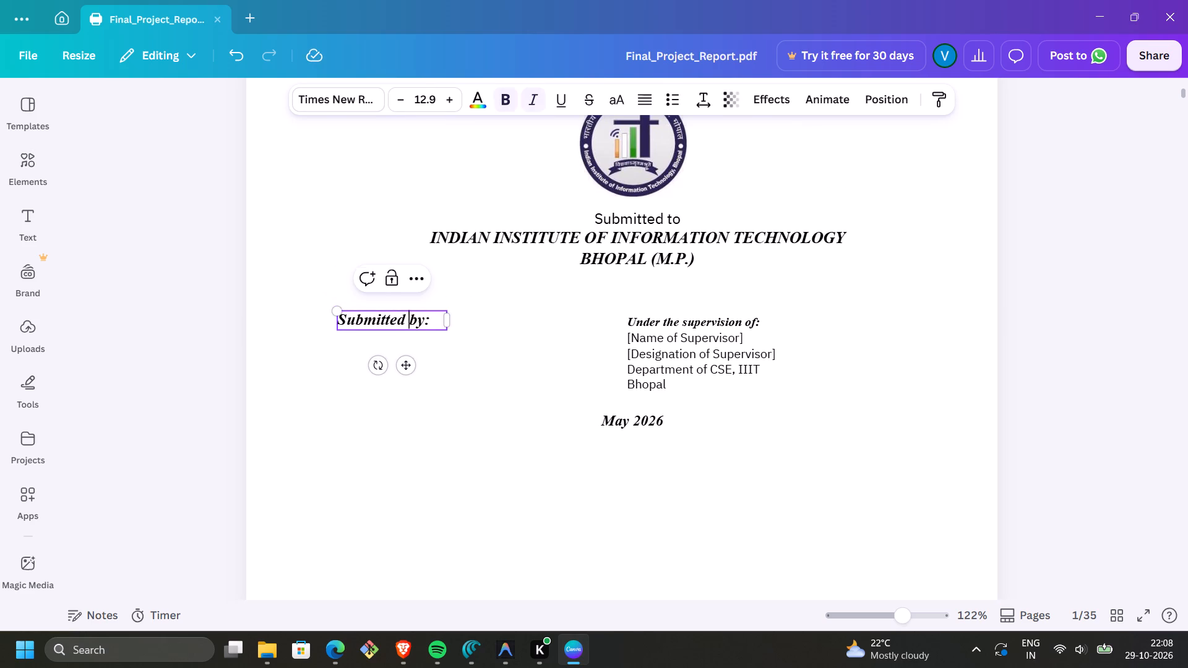
left_click(465, 357)
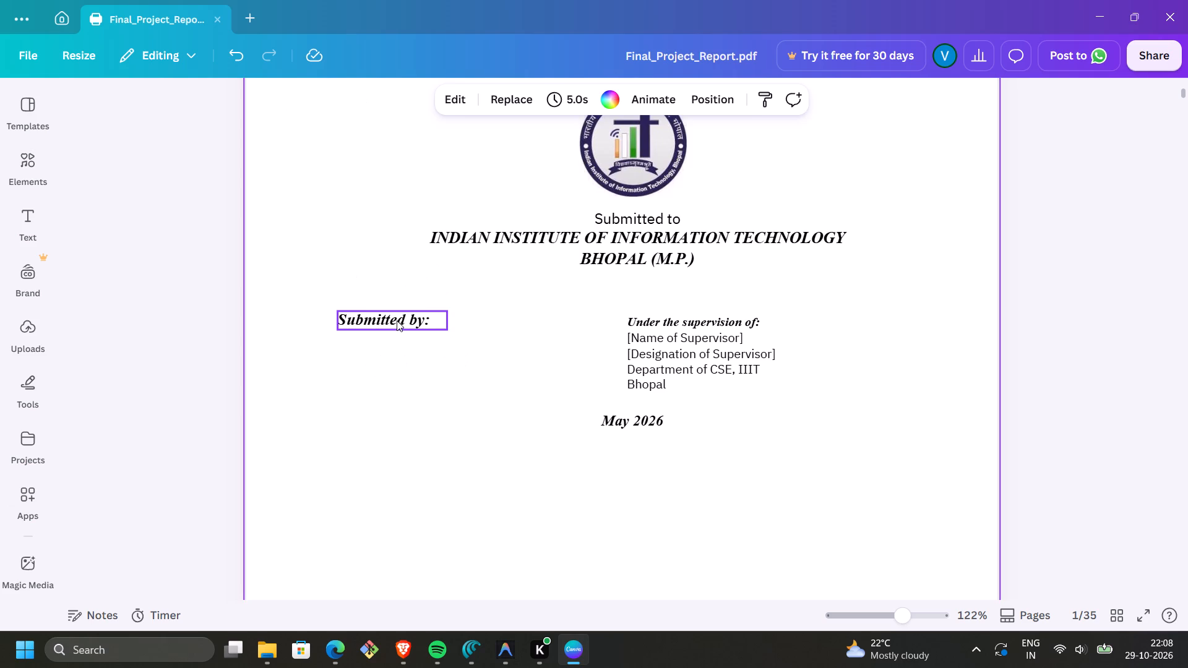
Move the "Submitted by:" heading slightly down and to the right, about level with the supervisor name line.
left_click_drag(397, 320, 415, 324)
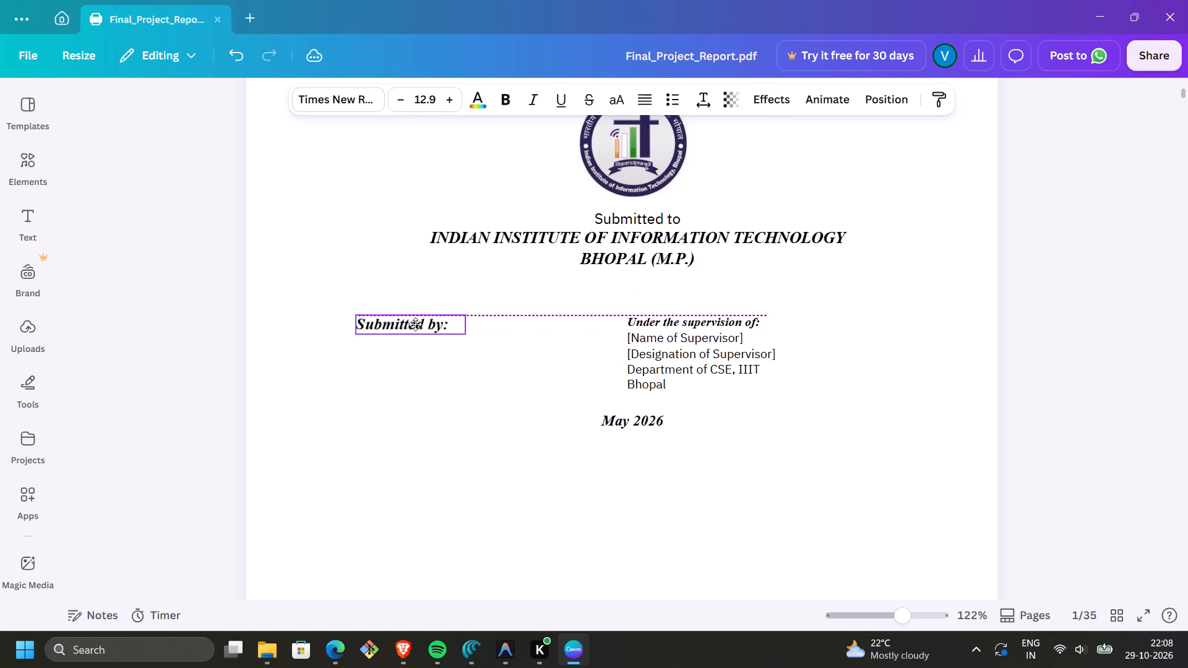
left_click_drag(415, 324, 418, 336)
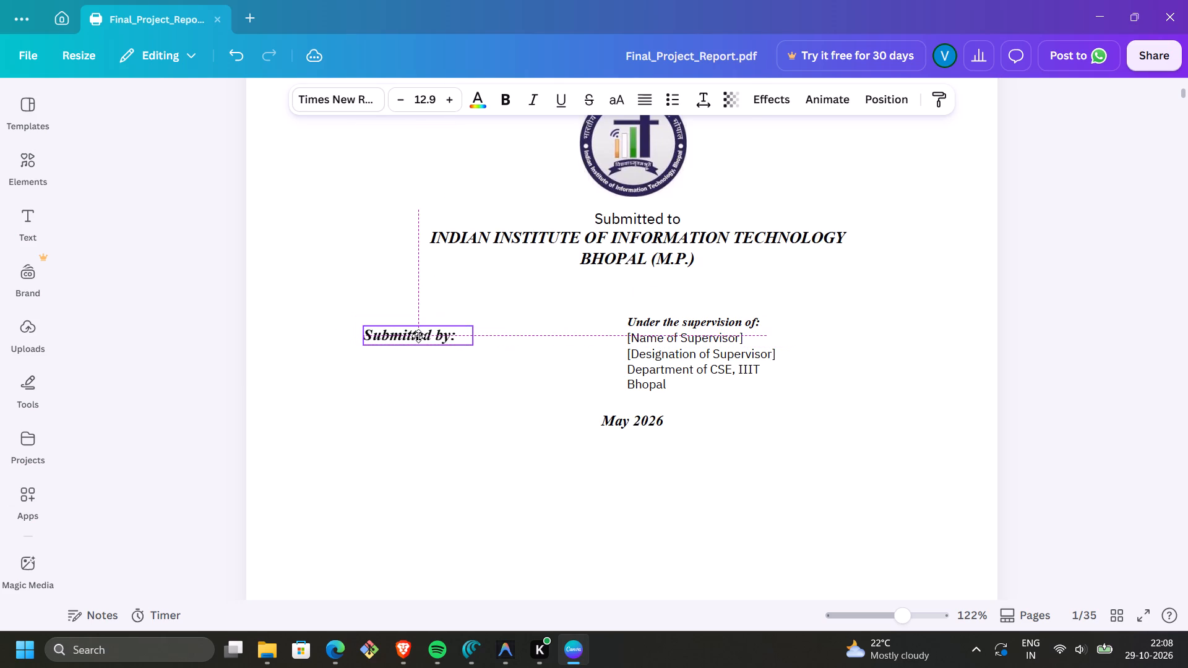
left_click_drag(418, 336, 424, 335)
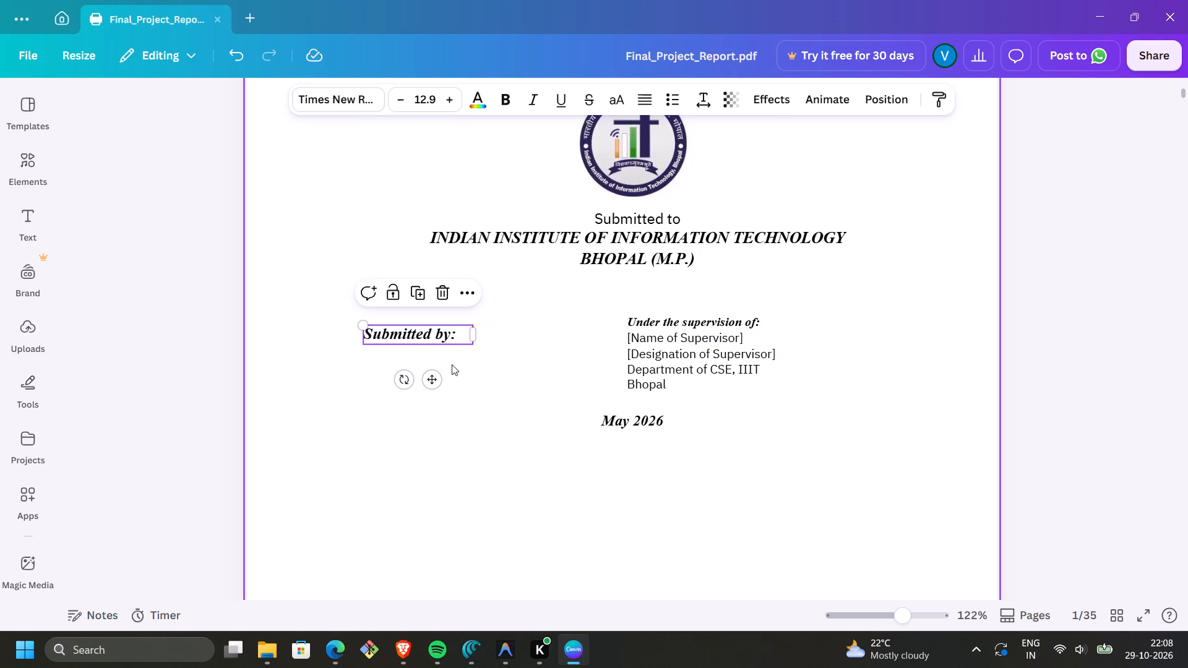
left_click(452, 364)
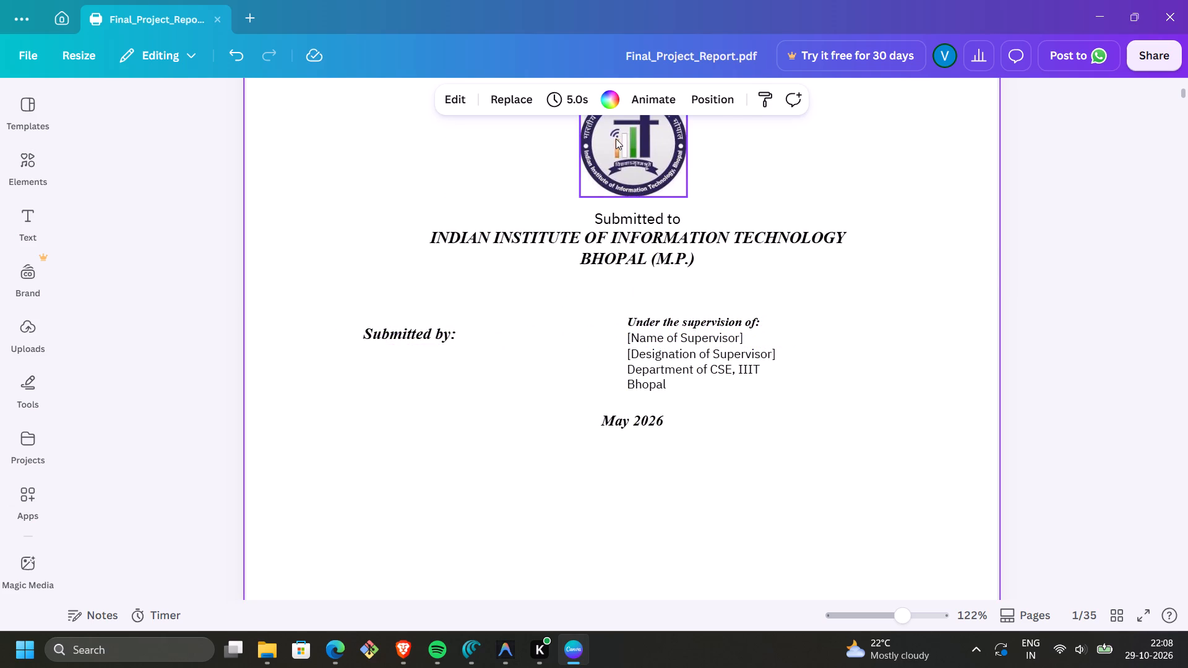
Scale up the "Under the supervision of:" heading on the cover page to a font size of about 12.2.
left_click(667, 320)
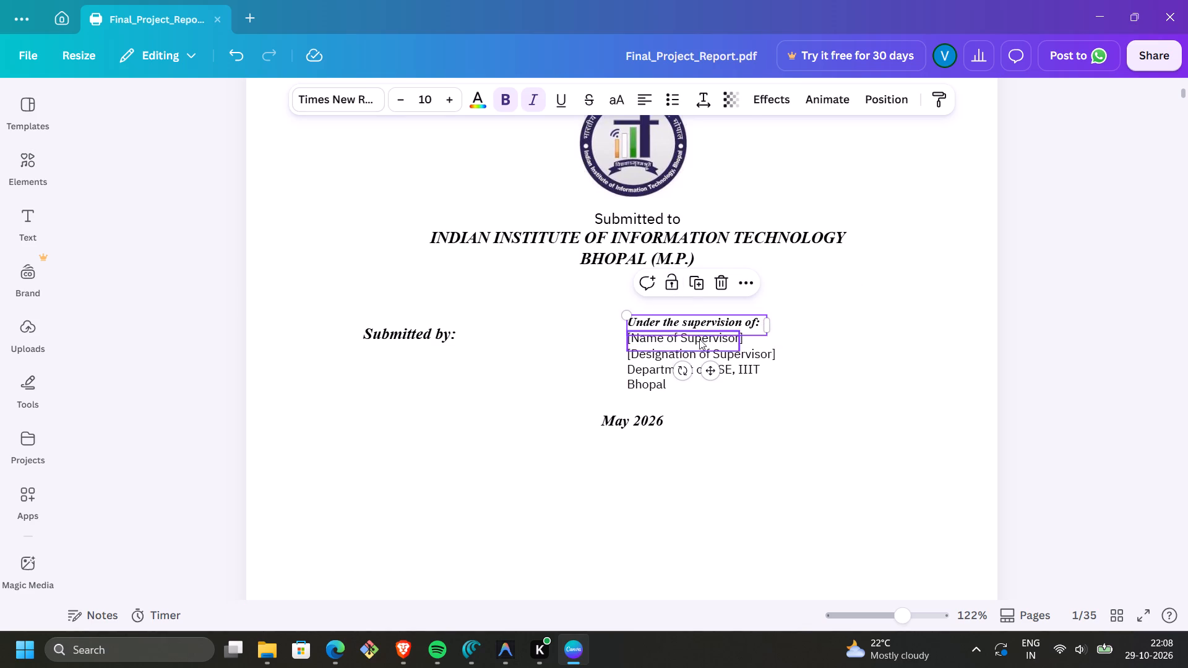
left_click_drag(627, 314, 600, 289)
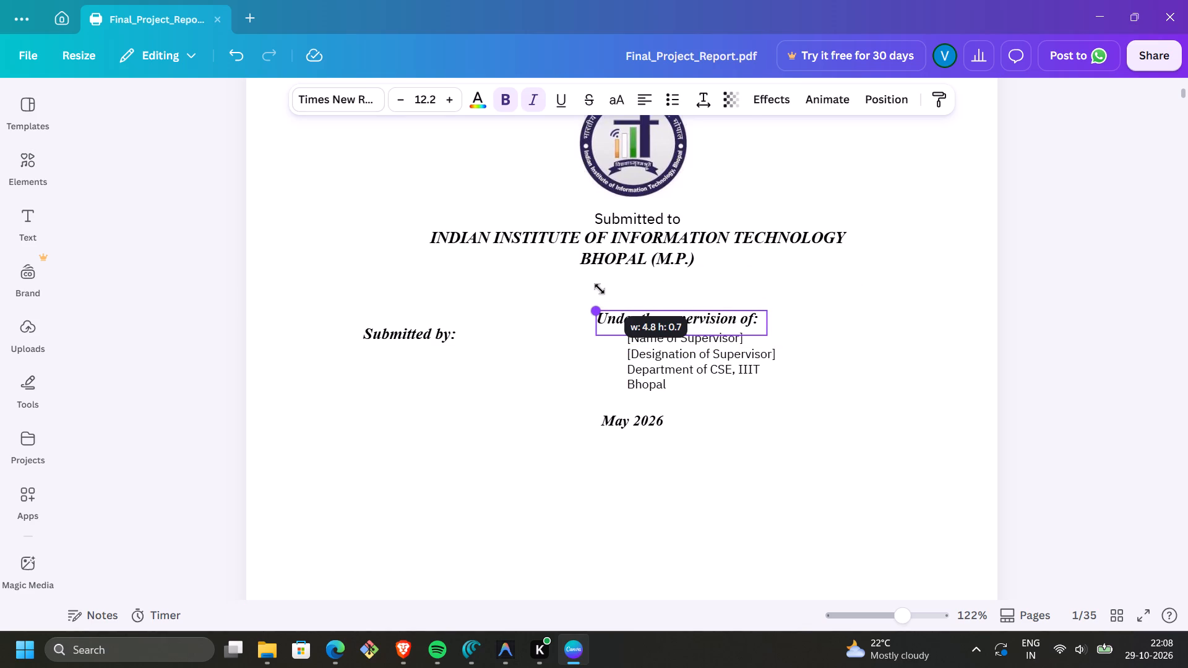
Shrink the "Under the supervision of:" heading to about font size 10.4 so it spans roughly the supervisor text's width.
left_click_drag(600, 289, 622, 300)
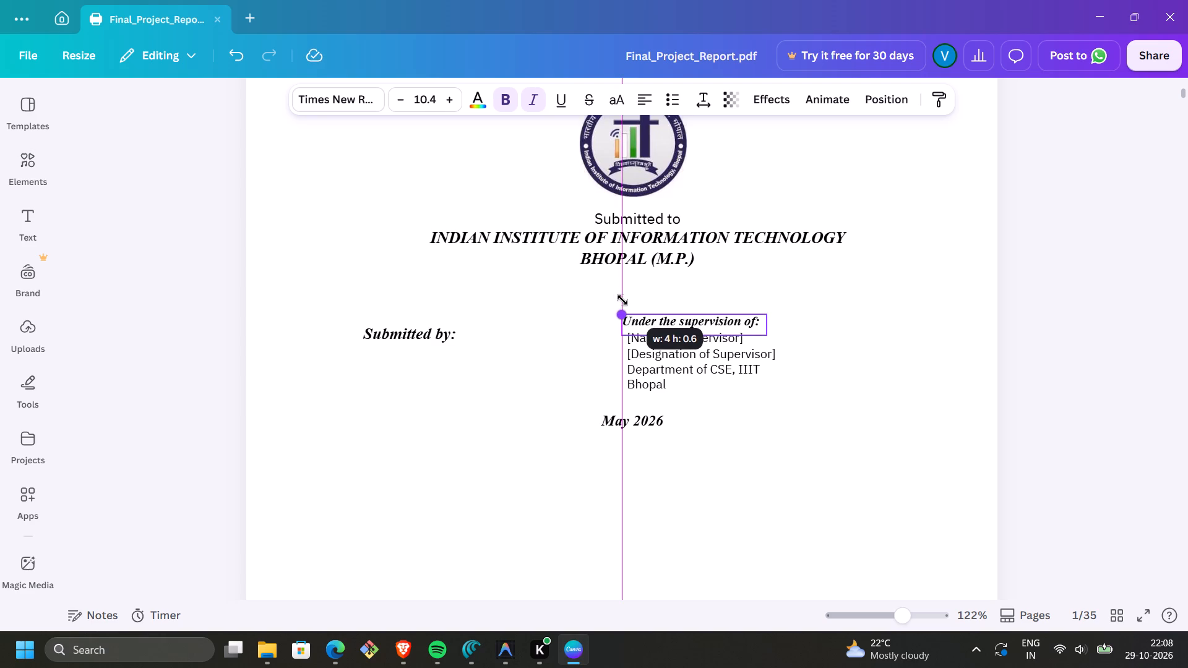
left_click_drag(622, 300, 623, 300)
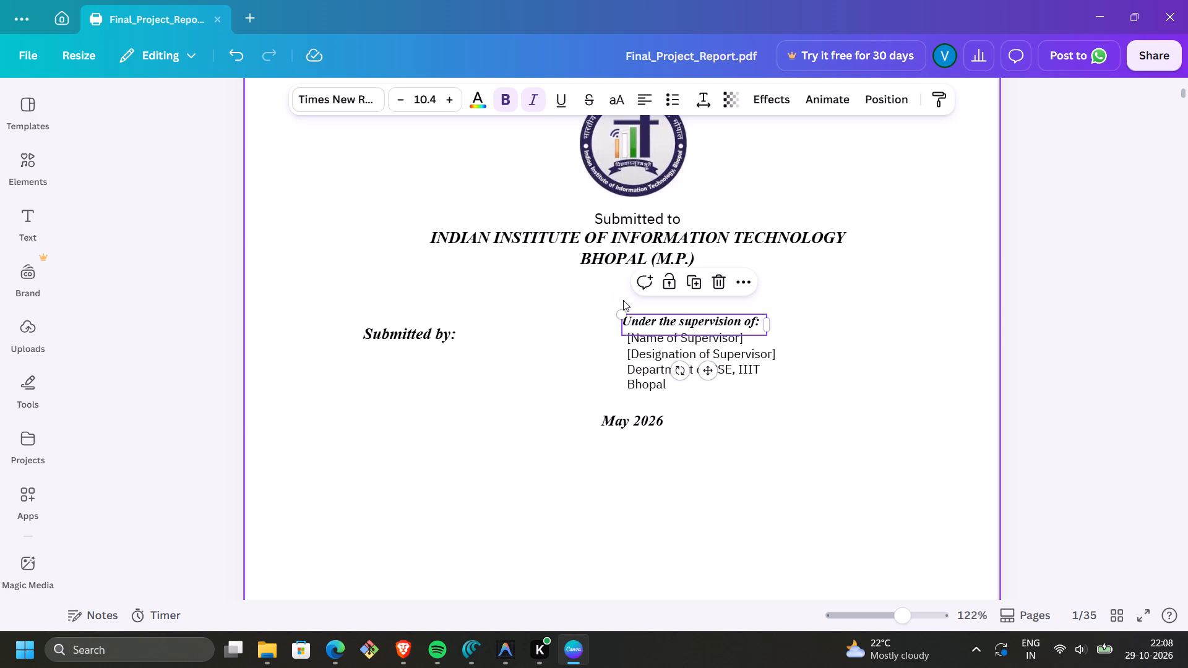
left_click(429, 329)
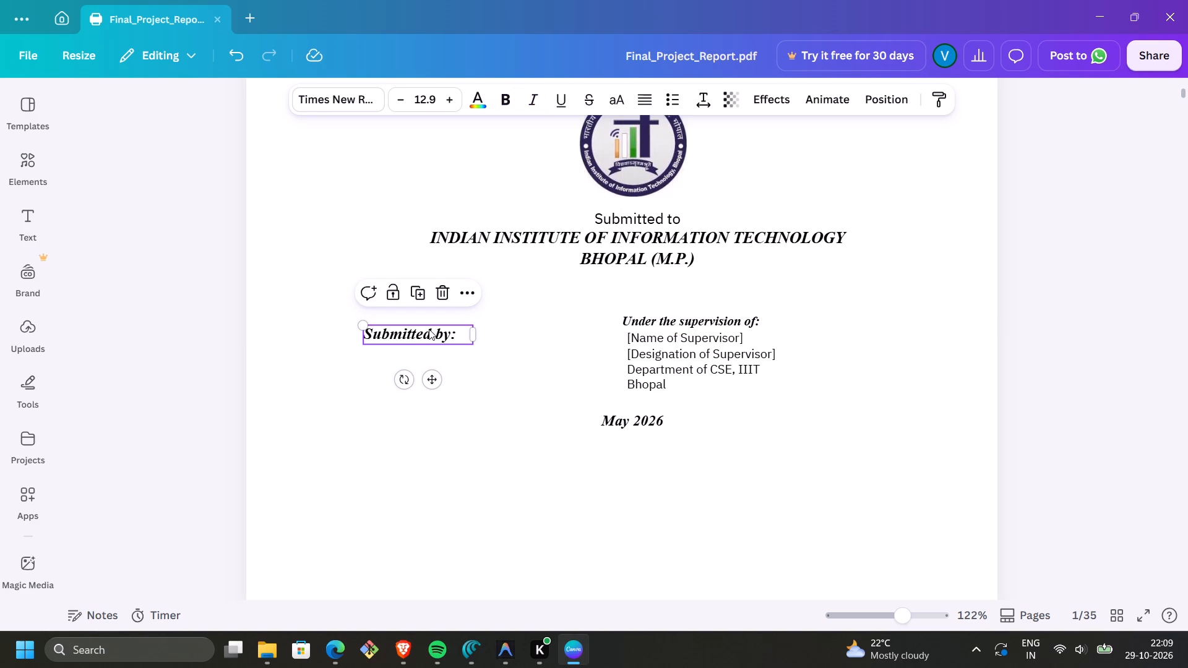
Move the [Name of Supervisor] placeholder below the department lines and align "Under the supervision of:" above them, level with "Submitted by:".
left_click(639, 315)
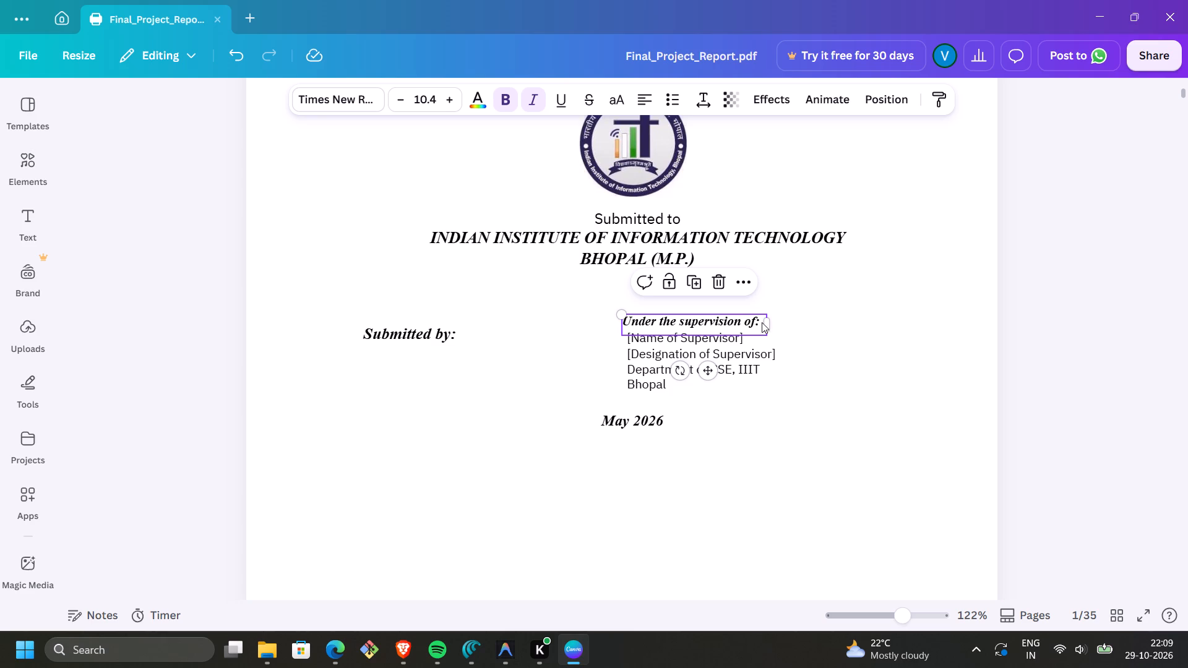
left_click_drag(733, 323, 736, 329)
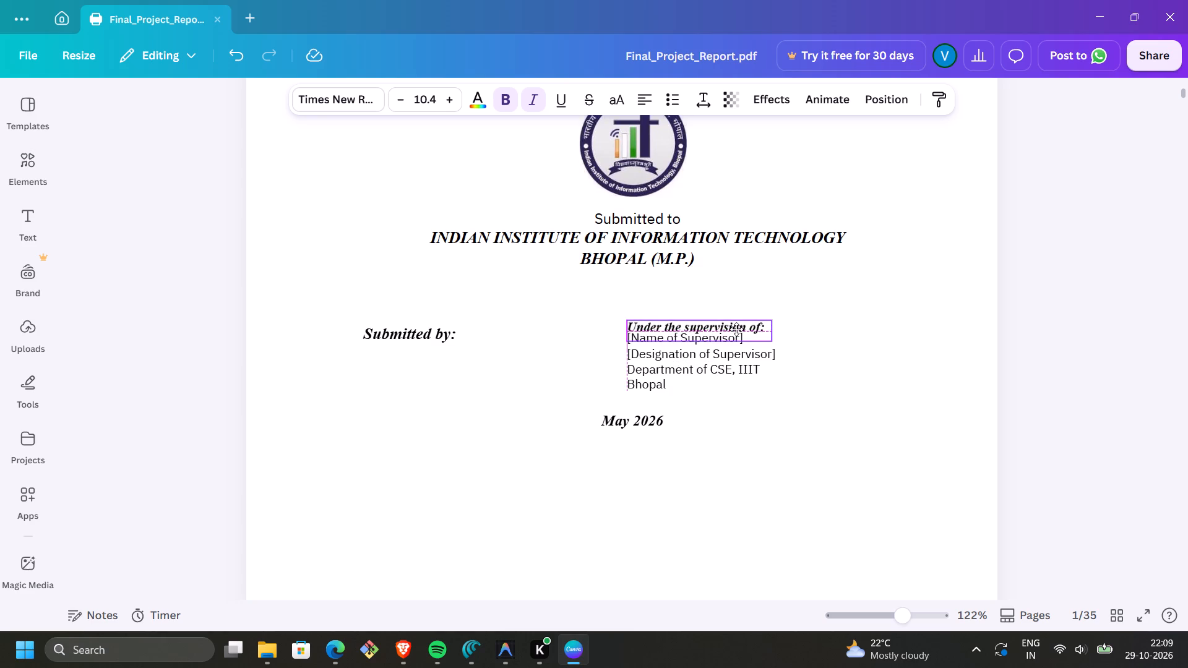
left_click_drag(736, 329, 738, 332)
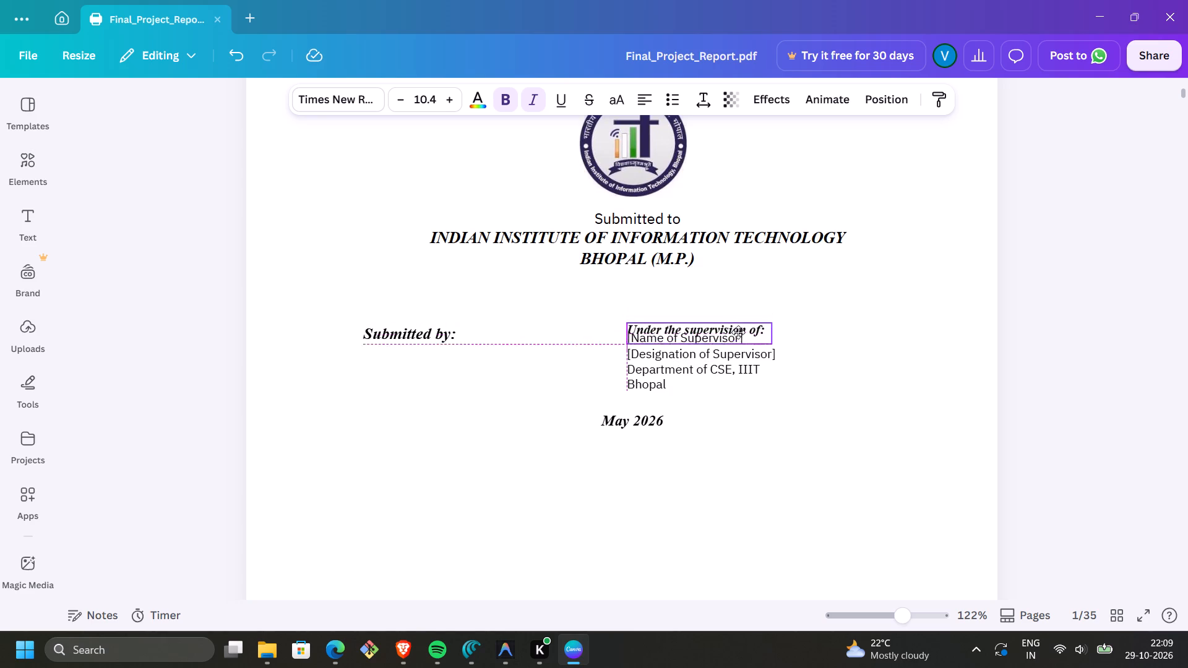
left_click_drag(738, 332, 739, 333)
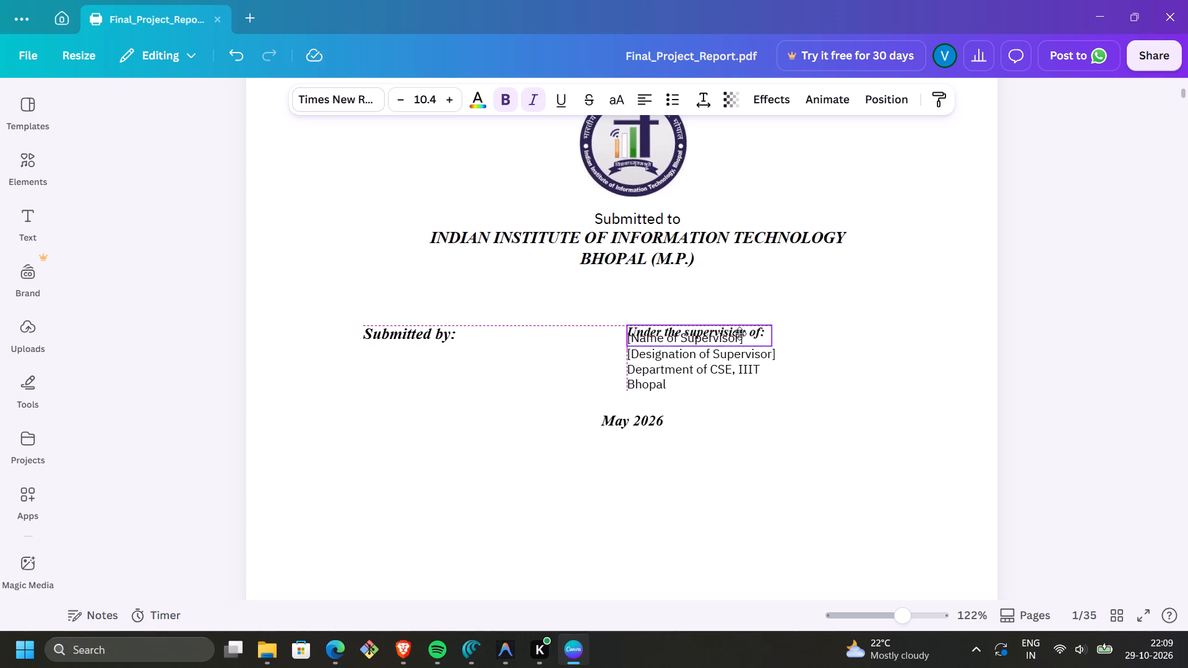
left_click_drag(739, 333, 792, 294)
left_click_drag(682, 336, 690, 390)
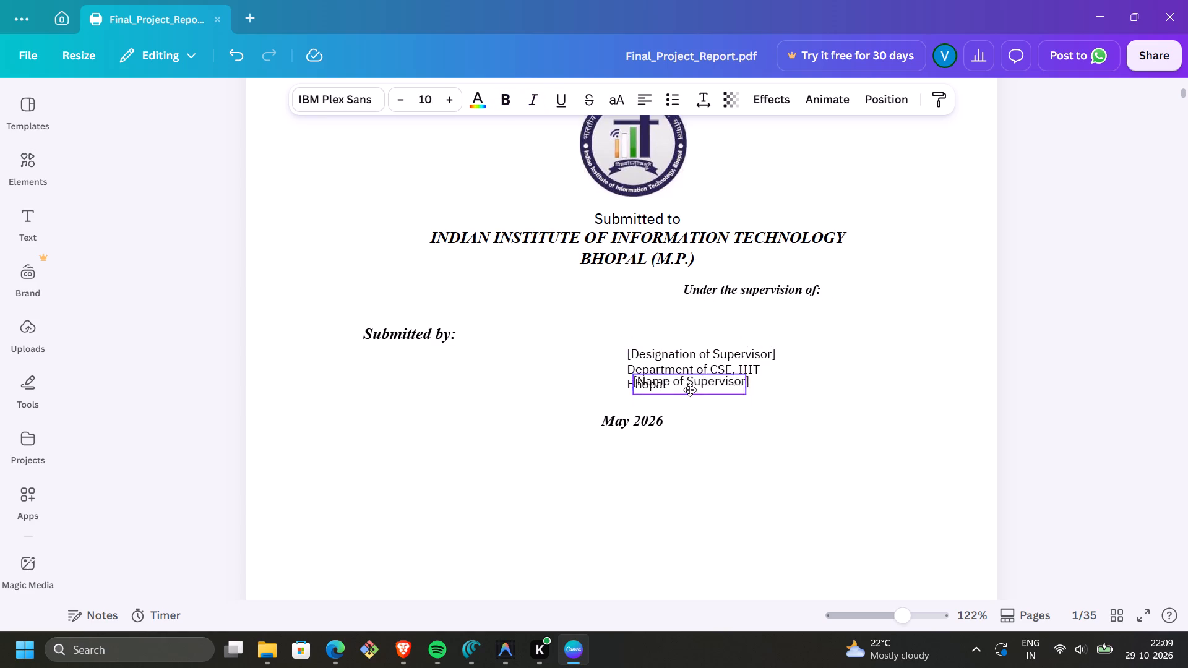
left_click_drag(690, 390, 770, 405)
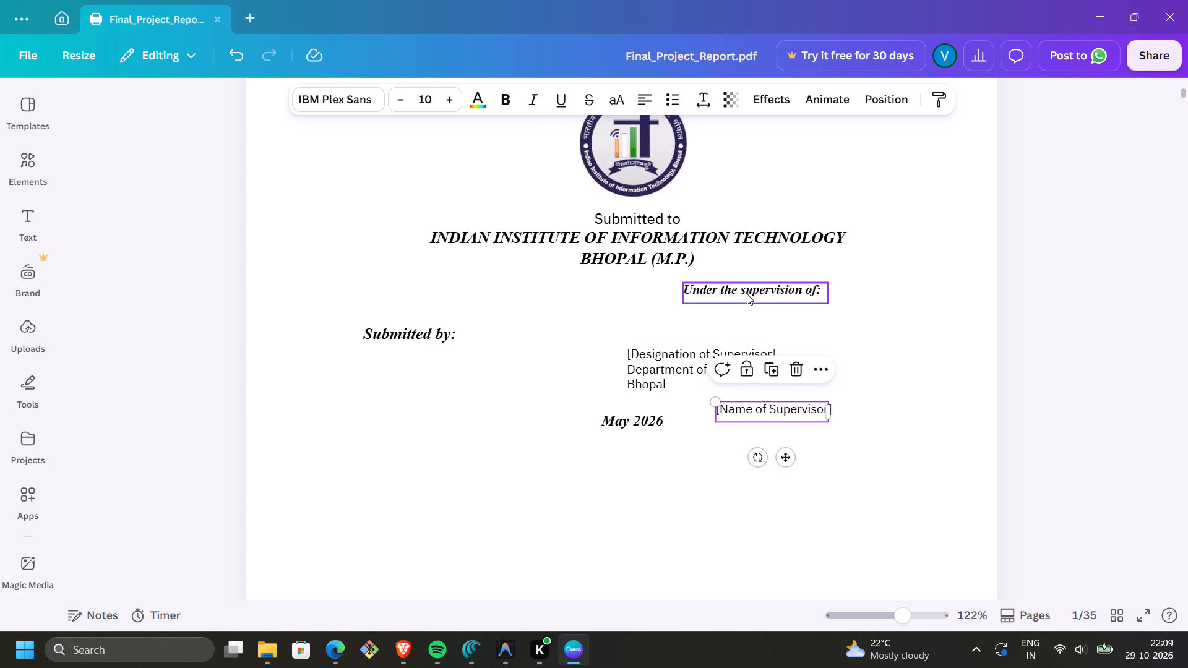
left_click_drag(747, 294, 687, 339)
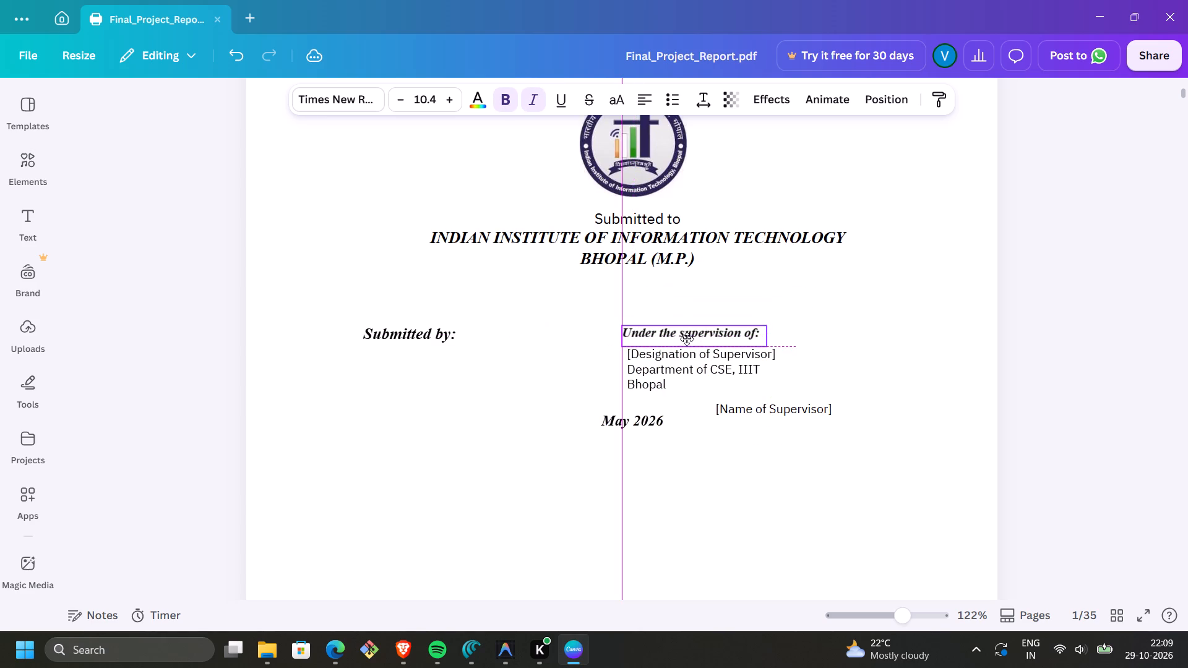
left_click_drag(687, 339, 693, 338)
left_click(822, 332)
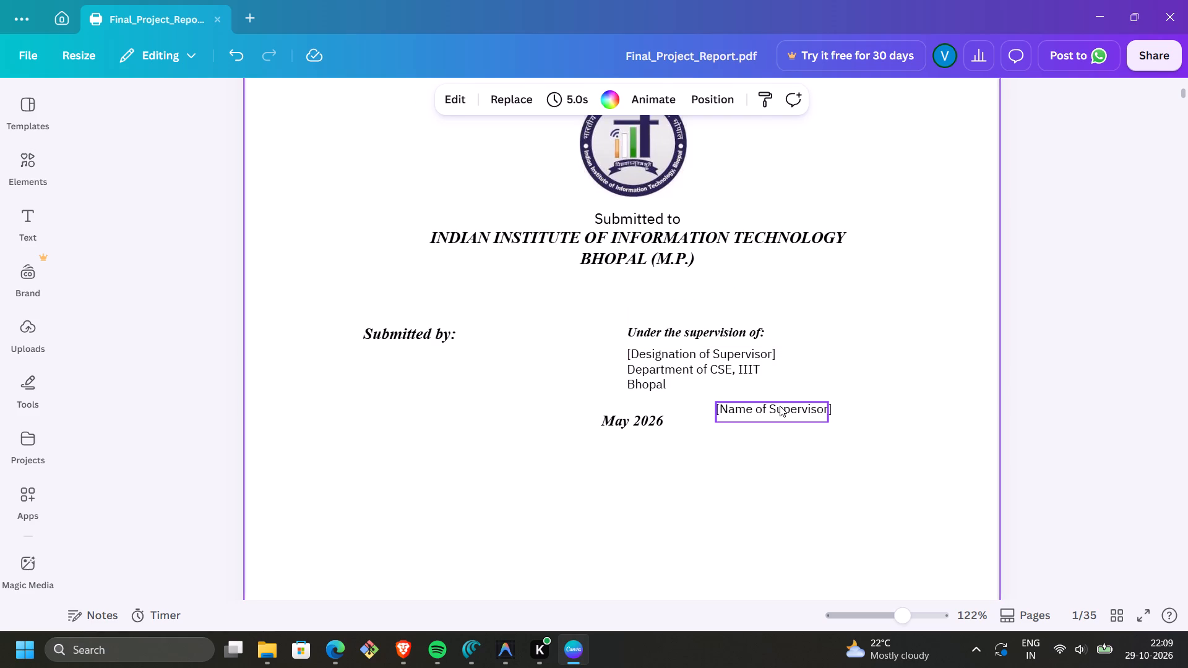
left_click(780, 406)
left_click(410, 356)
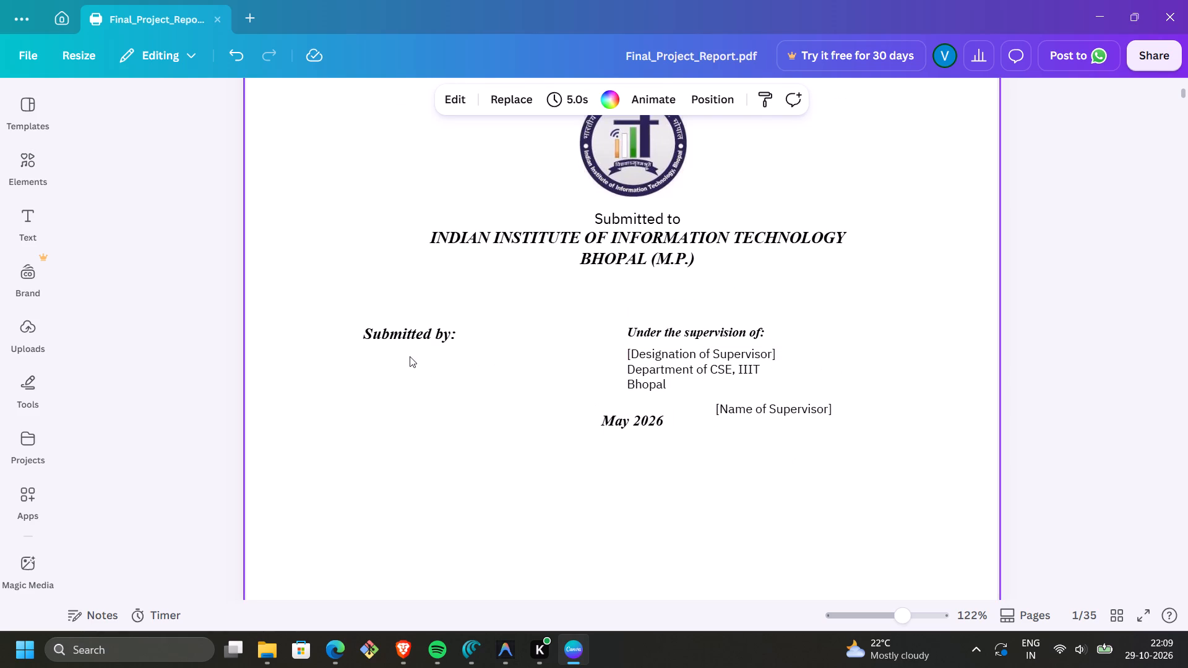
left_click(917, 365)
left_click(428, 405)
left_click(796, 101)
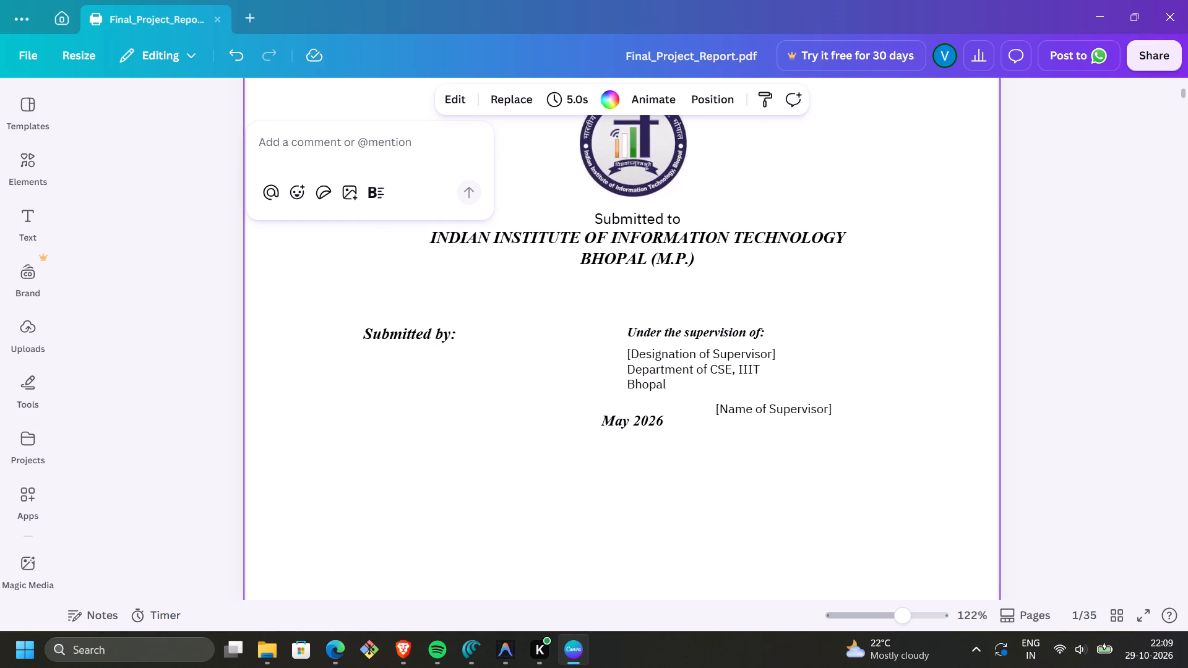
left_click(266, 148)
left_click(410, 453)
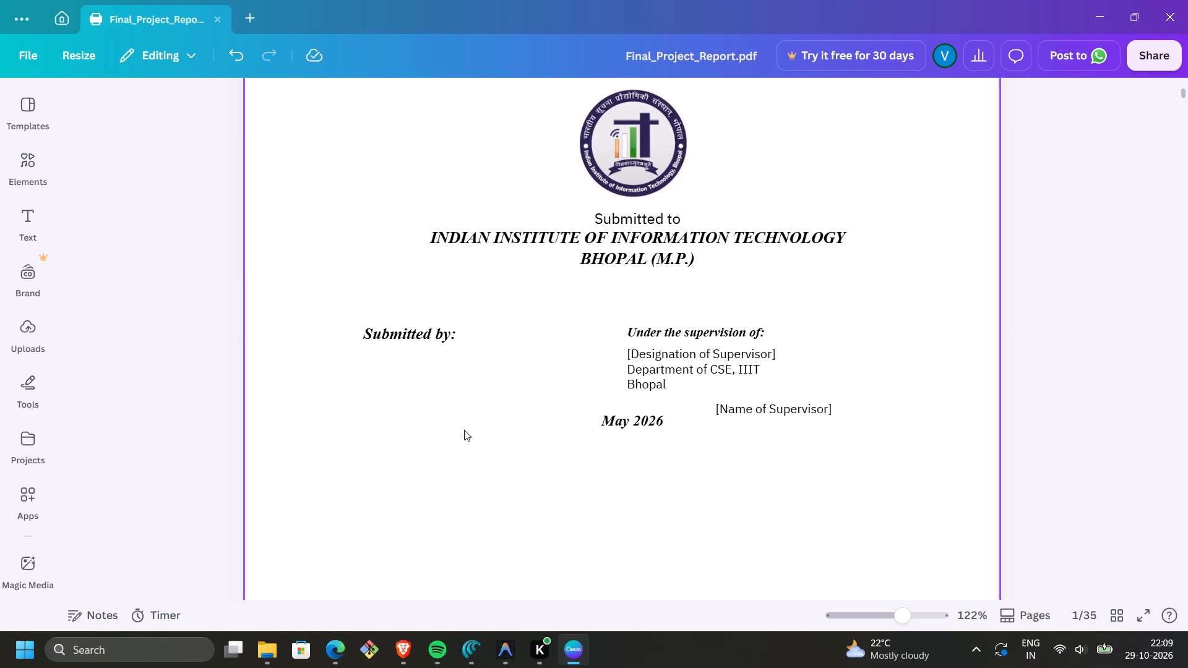
Add a text box to the cover page and replace its sample text with the copied student name, scholar number and semester.
left_click(21, 218)
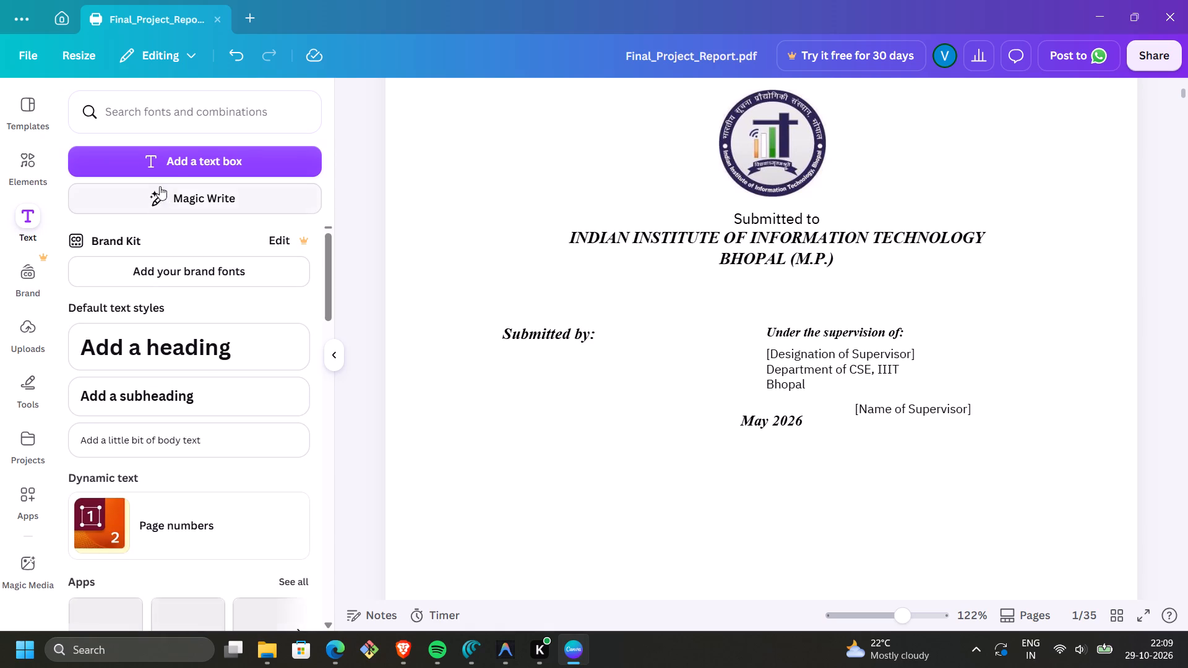
left_click(167, 161)
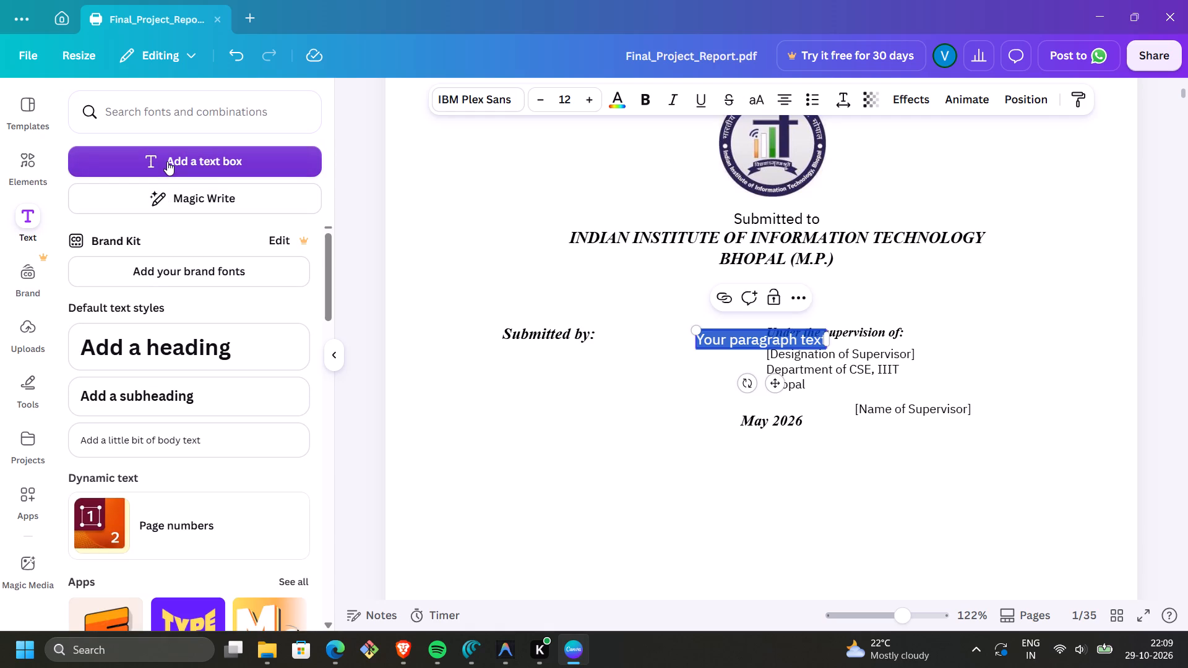
left_click_drag(716, 336, 731, 346)
left_click(731, 346)
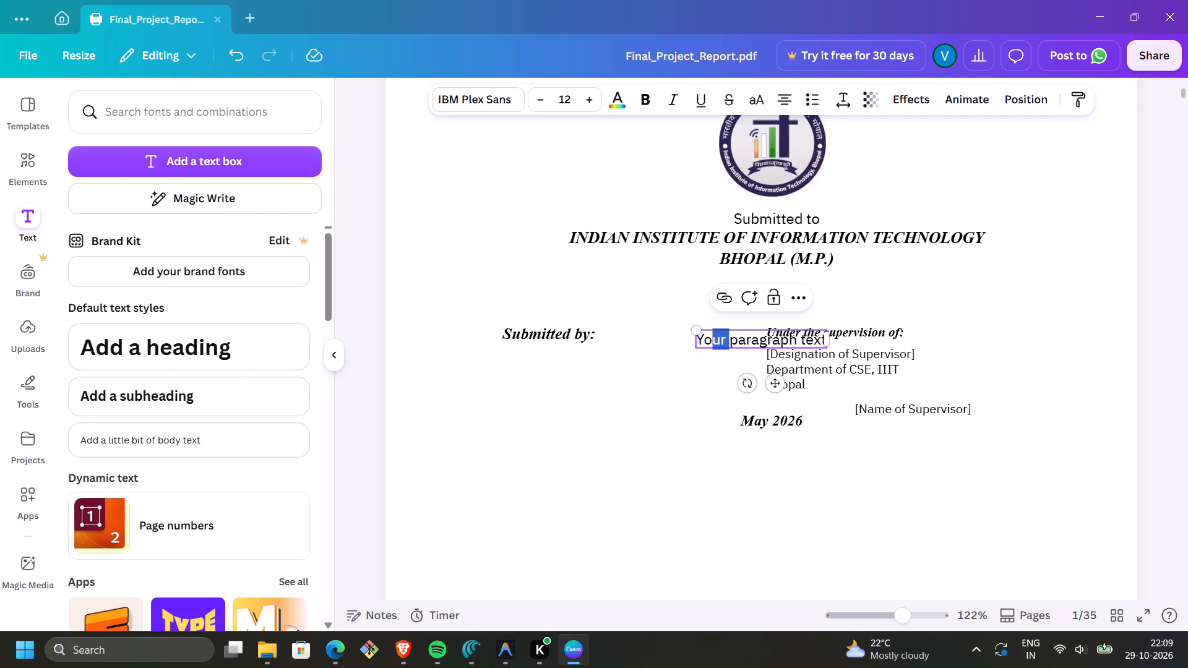
key("ctrl+a")
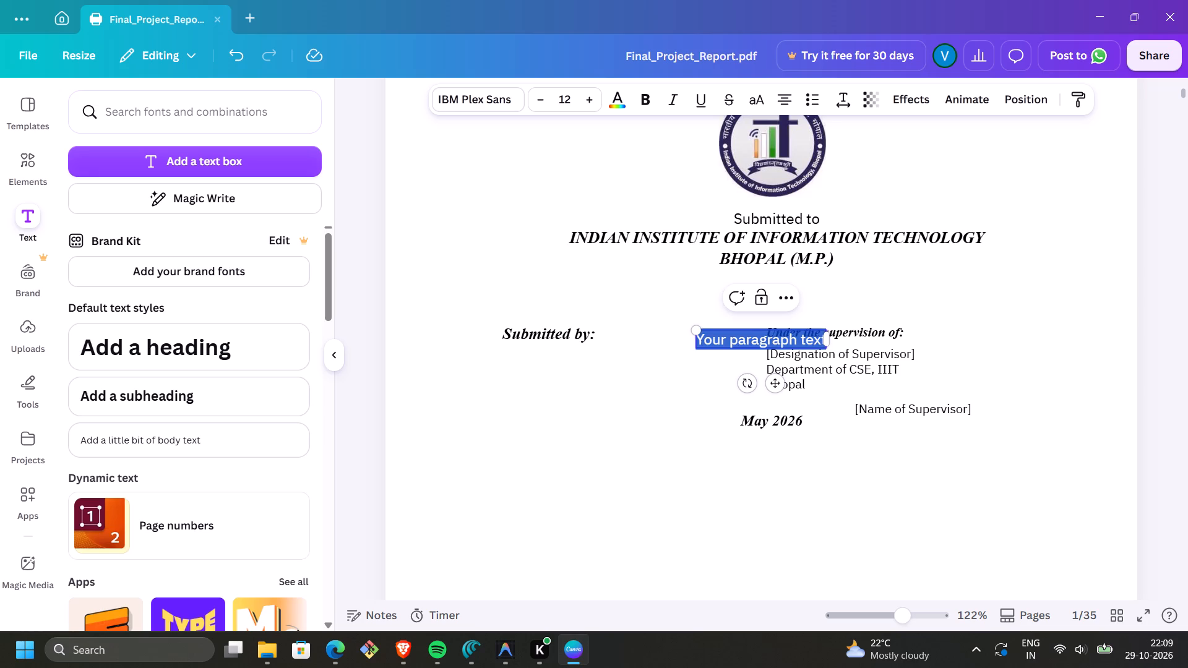
key("ctrl+v")
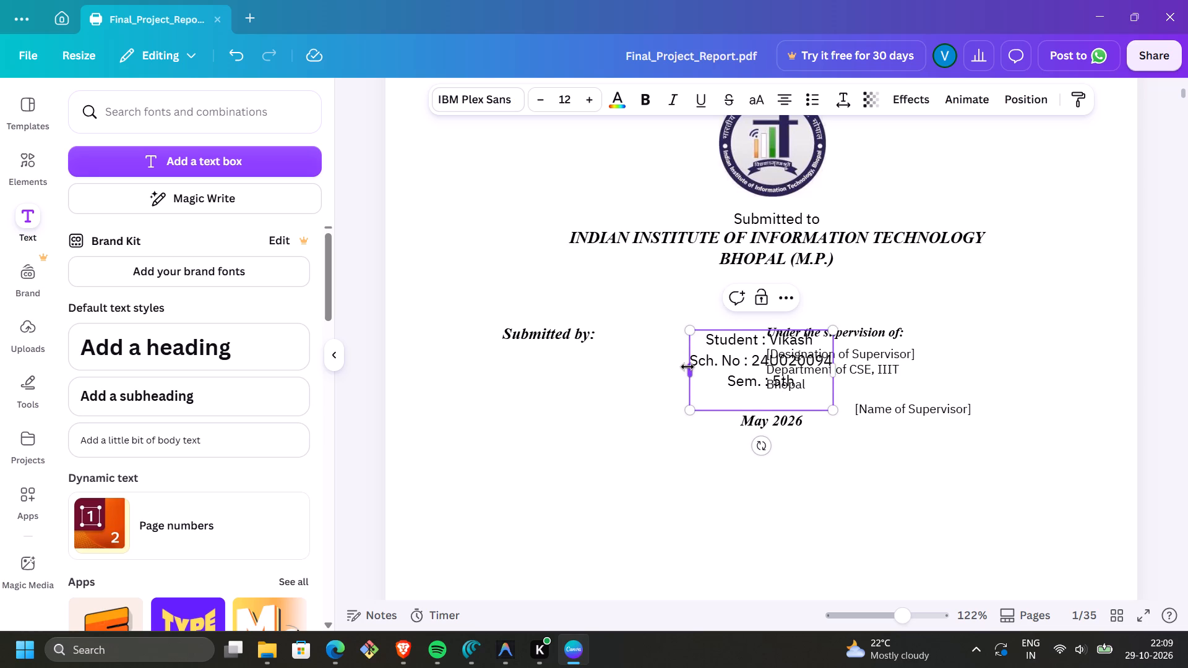
Adjust the width of the student details box and place it directly beneath the "Submitted by:" heading.
left_click_drag(687, 367, 616, 378)
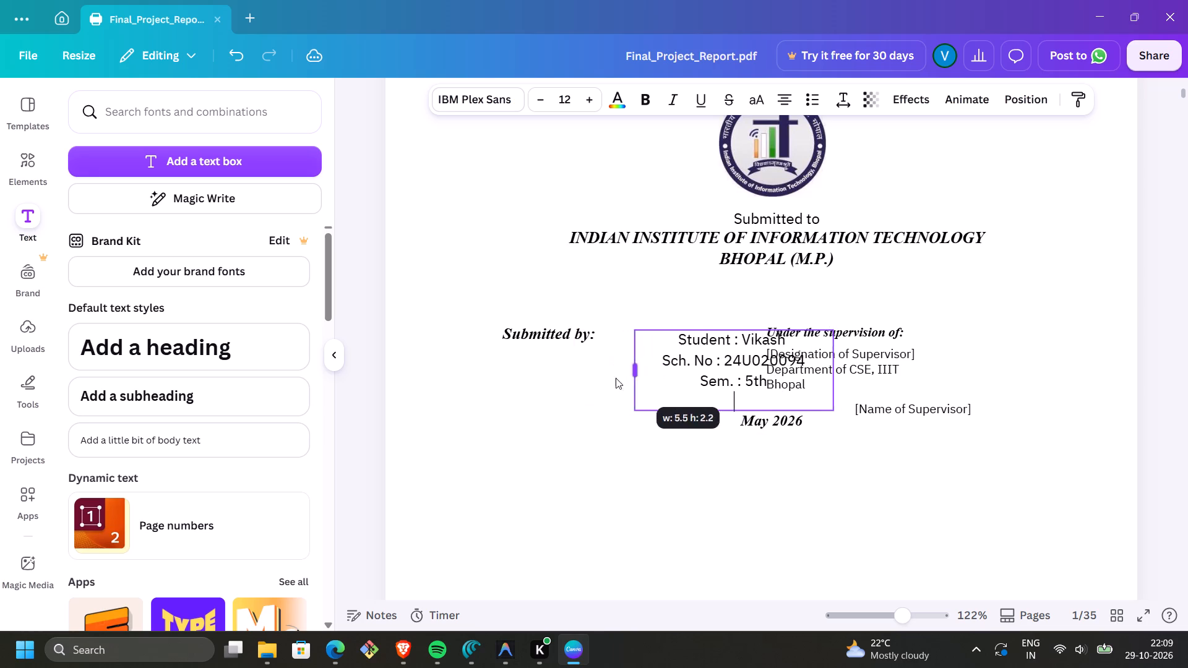
left_click_drag(616, 378, 630, 394)
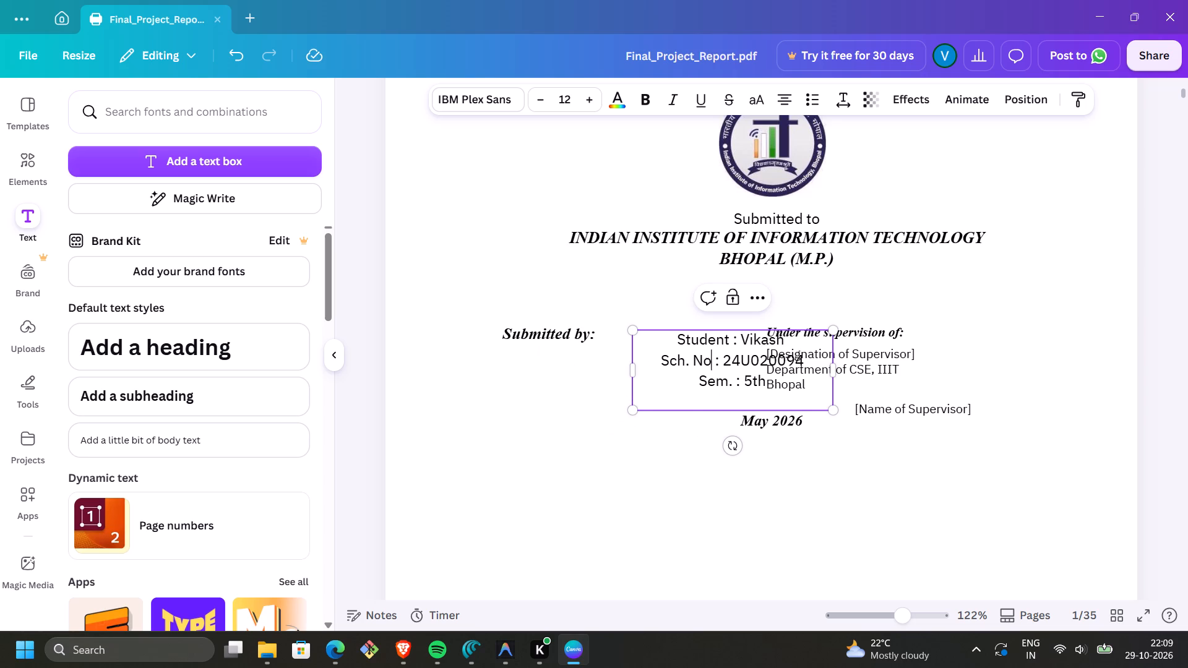
left_click(712, 358)
left_click(673, 458)
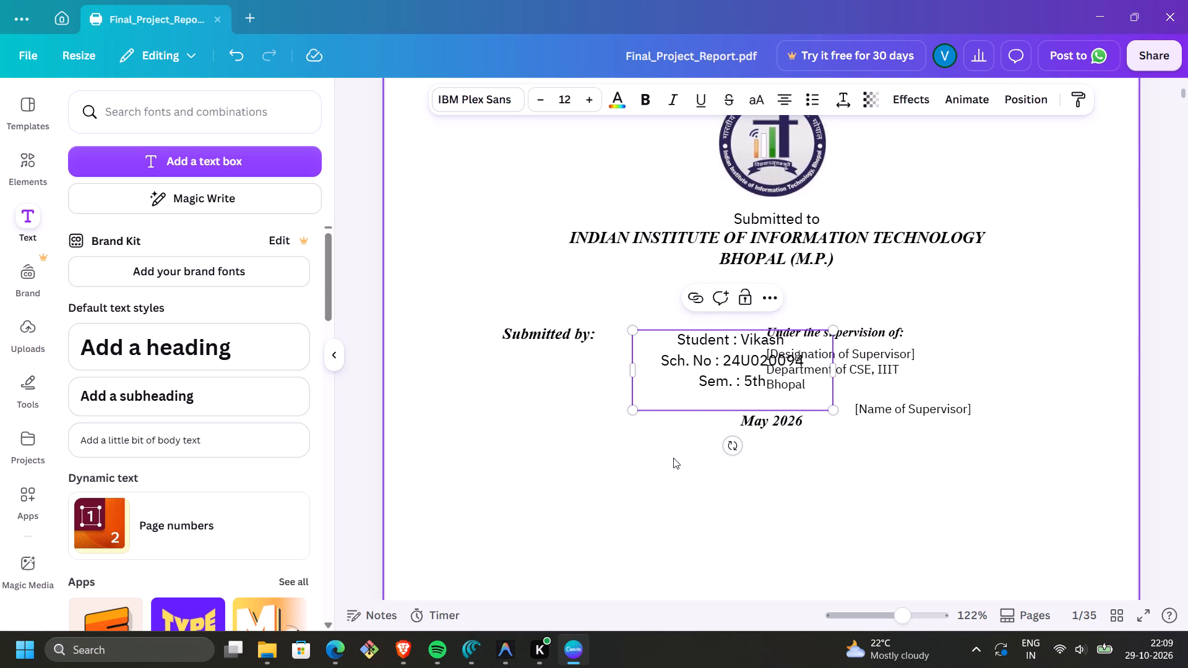
left_click_drag(730, 336, 595, 370)
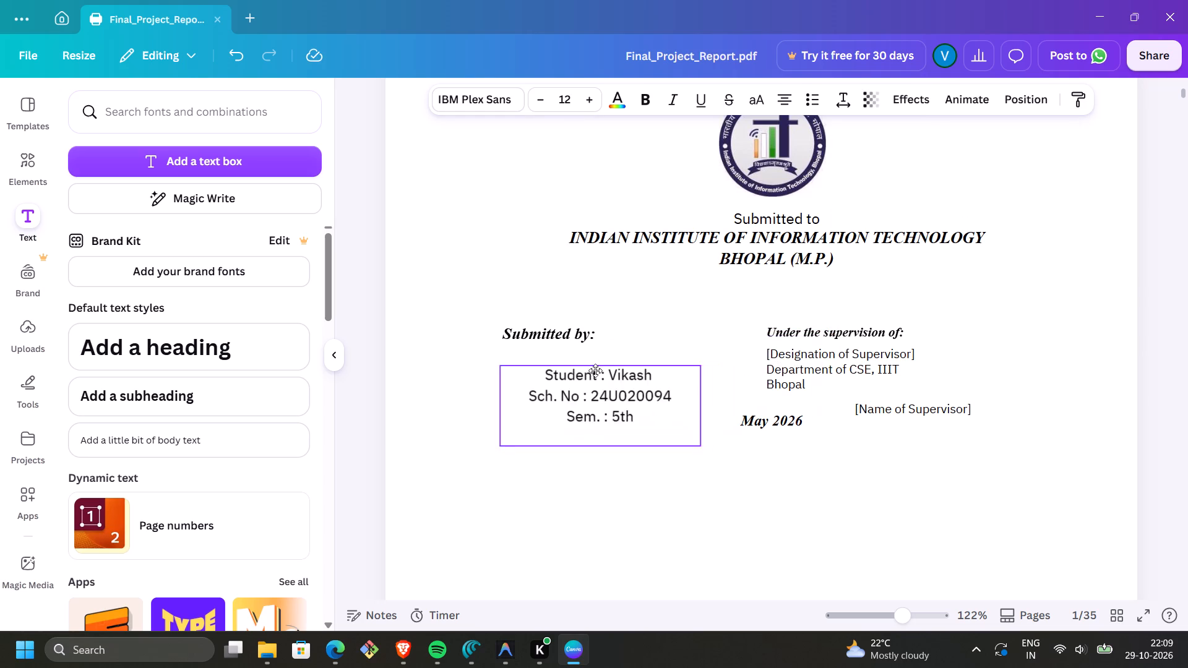
left_click_drag(595, 370, 580, 355)
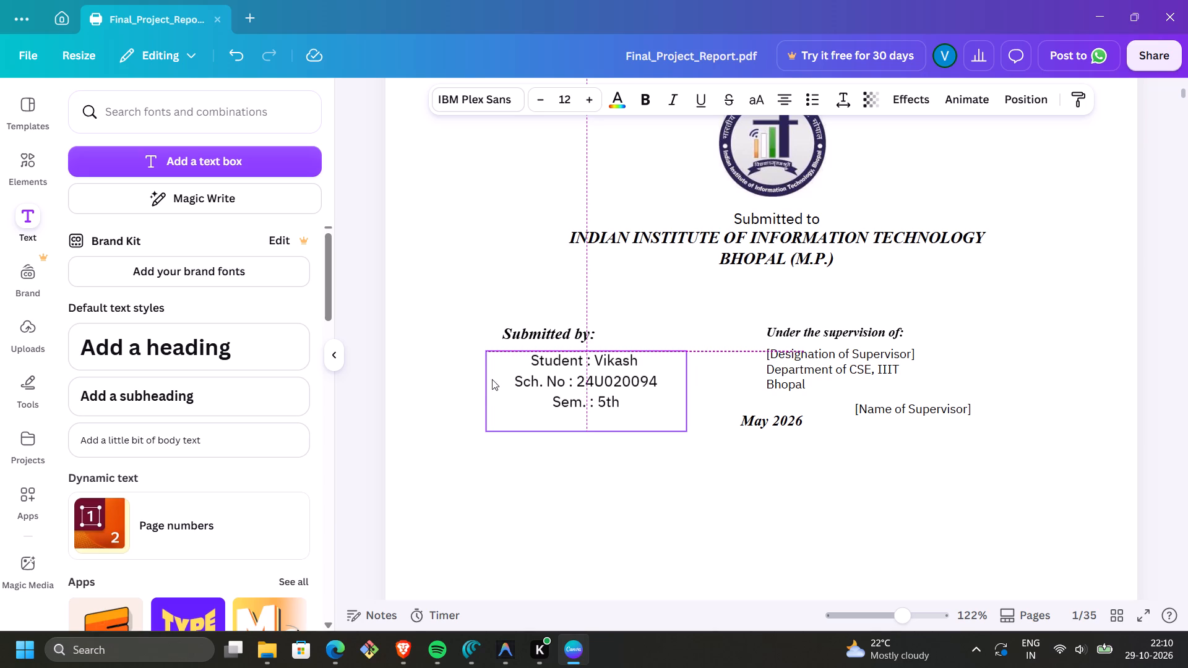
left_click_drag(483, 380, 516, 380)
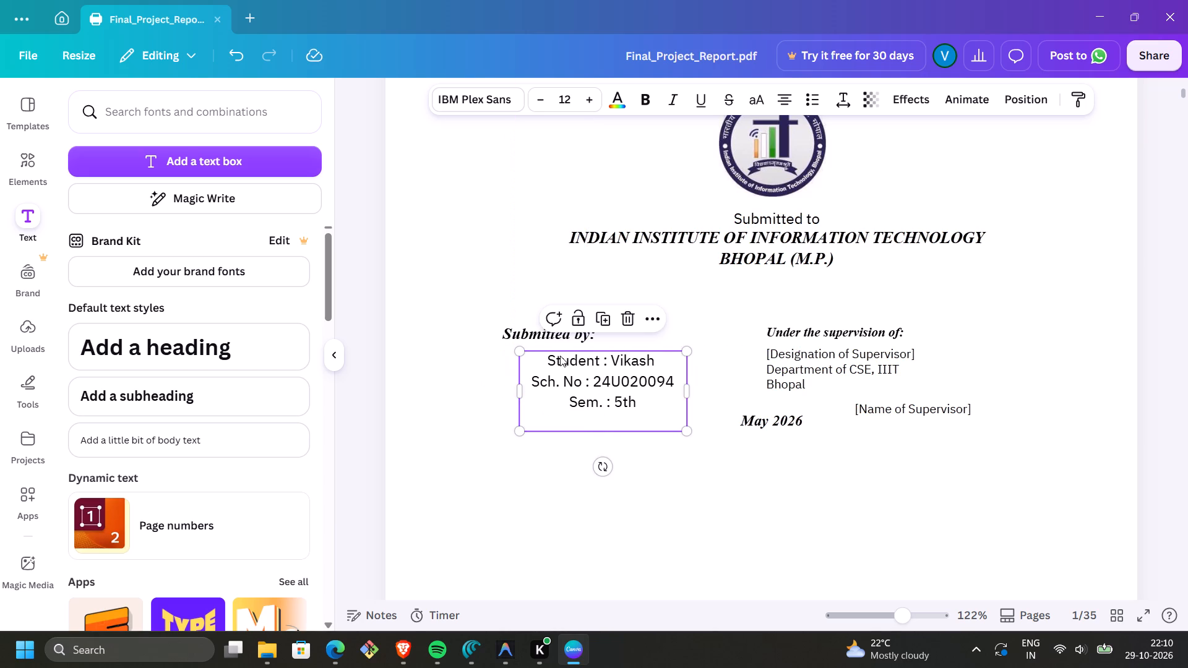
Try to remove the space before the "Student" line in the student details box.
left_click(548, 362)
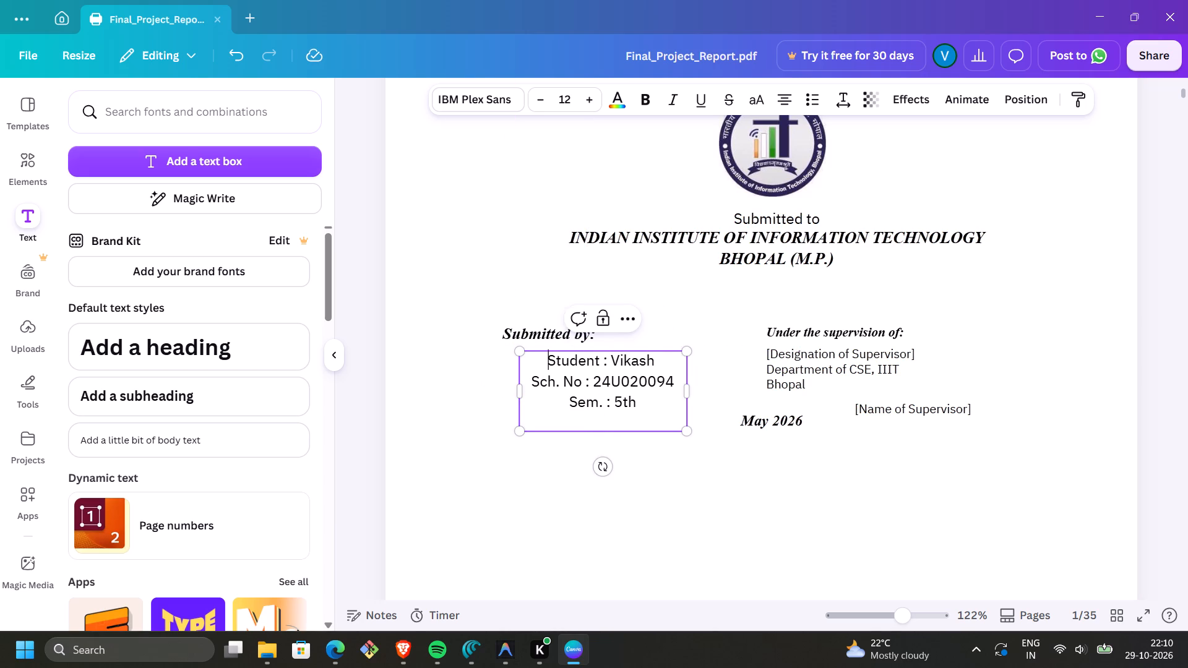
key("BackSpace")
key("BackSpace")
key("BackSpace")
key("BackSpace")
Reposition the student details box under "Submitted by:", leaving a clear gap below the heading.
left_click_drag(686, 390, 642, 393)
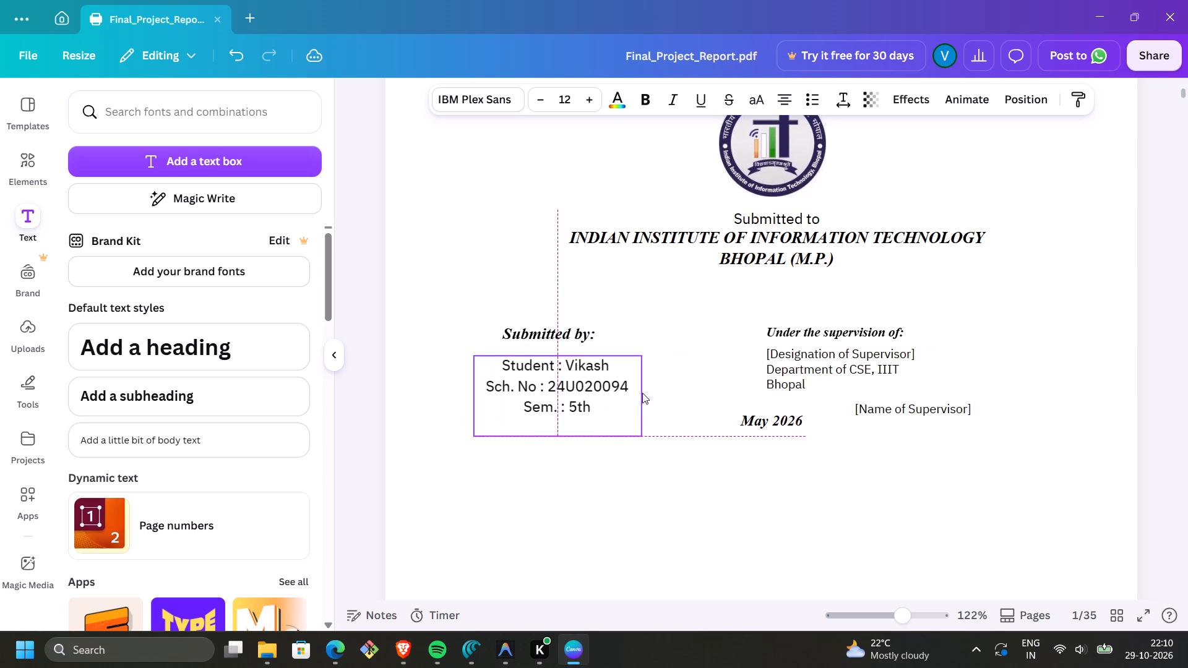
left_click_drag(642, 393, 795, 341)
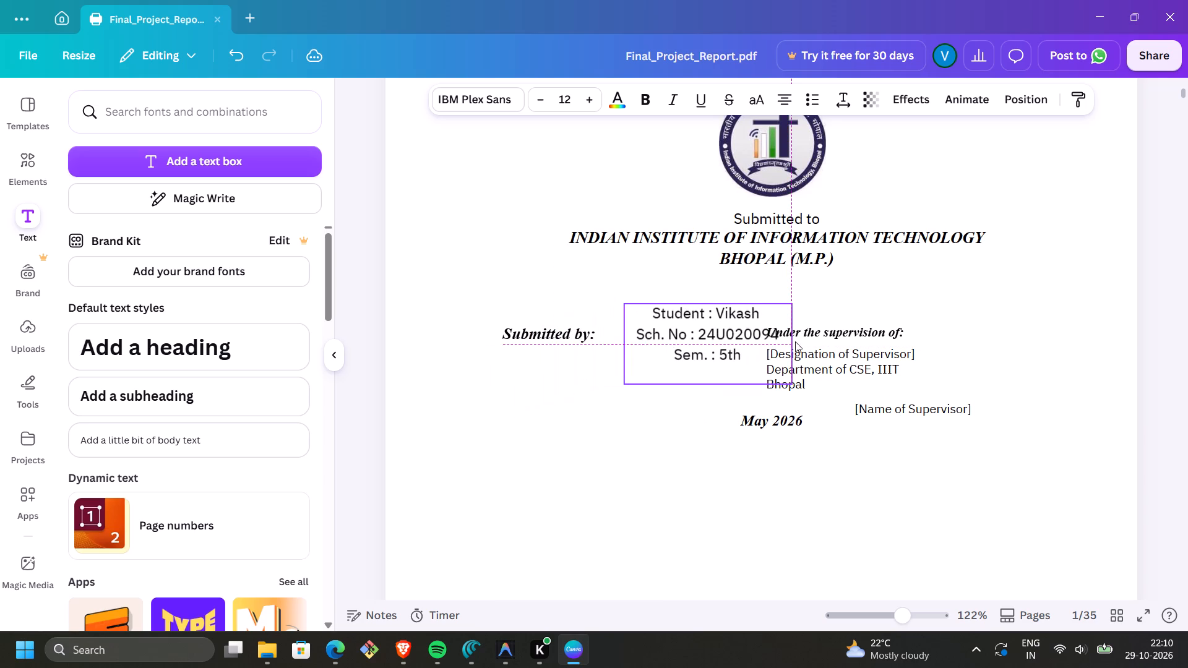
left_click_drag(795, 341, 623, 437)
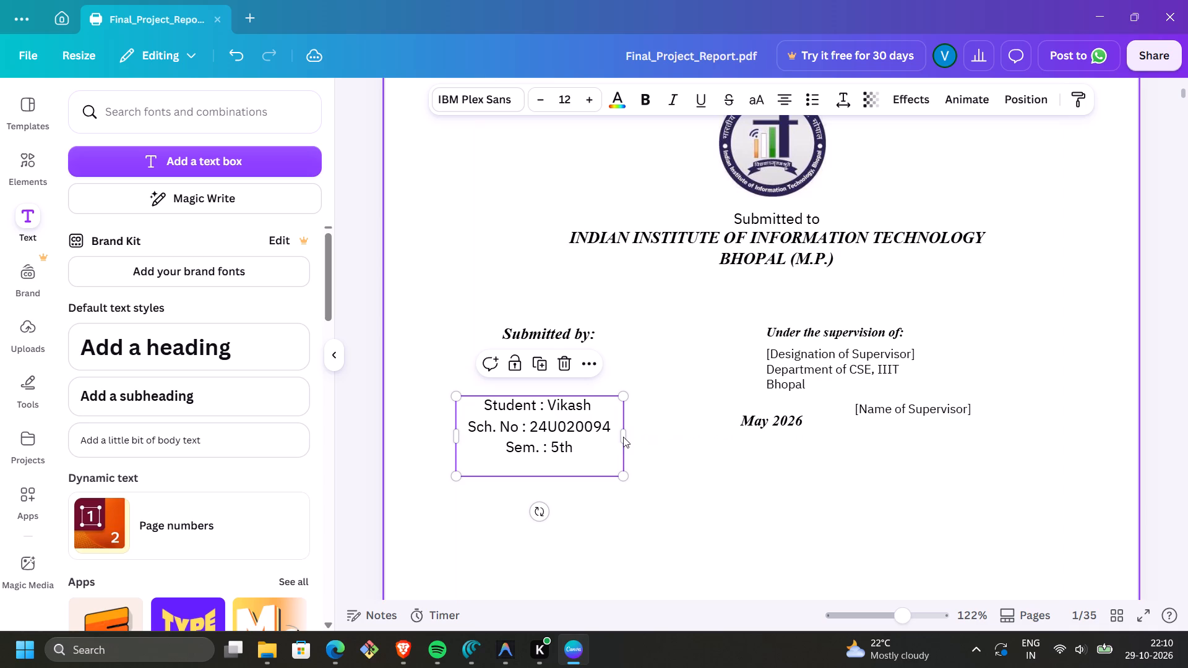
Move the "May 2026" date down the cover page, clear below the student and supervisor details.
left_click_drag(765, 422, 750, 510)
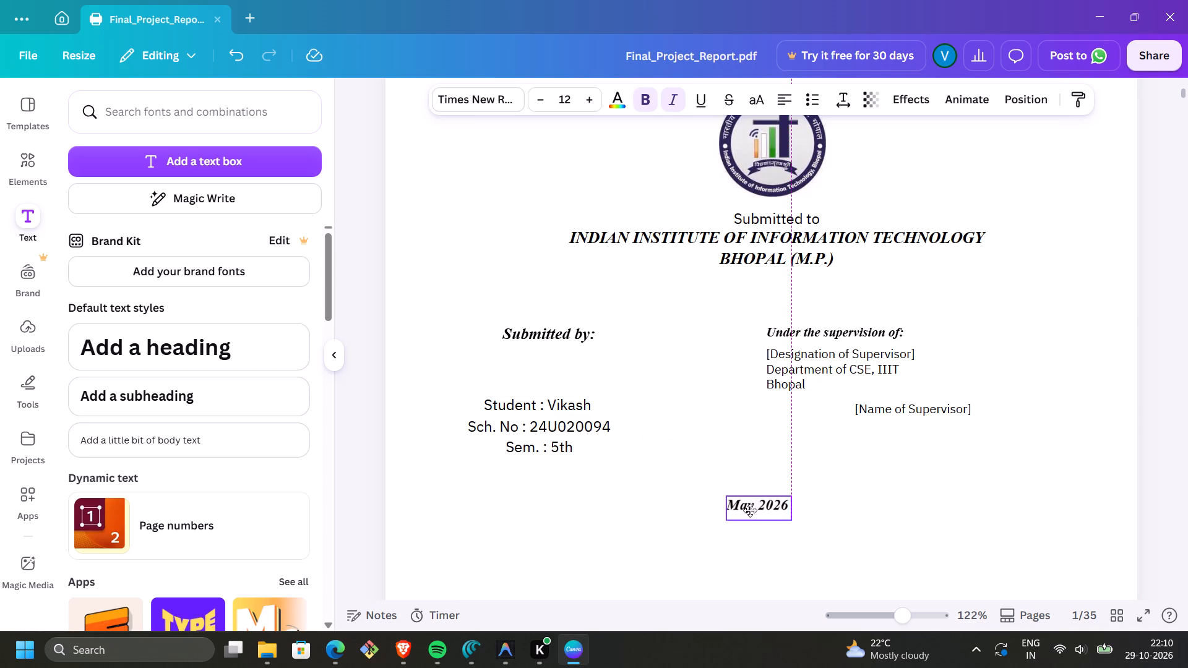
left_click_drag(750, 510, 753, 538)
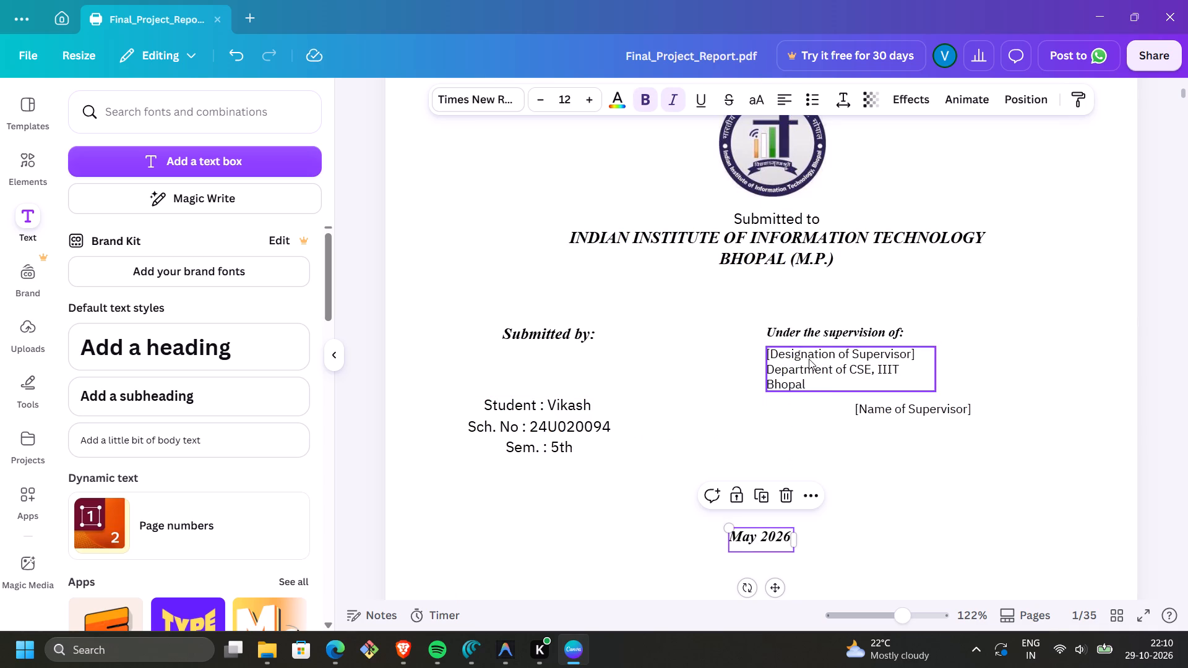
Move the "May 2026" date to the bottom-right corner of the cover page.
scroll(750, 379, "down", 1)
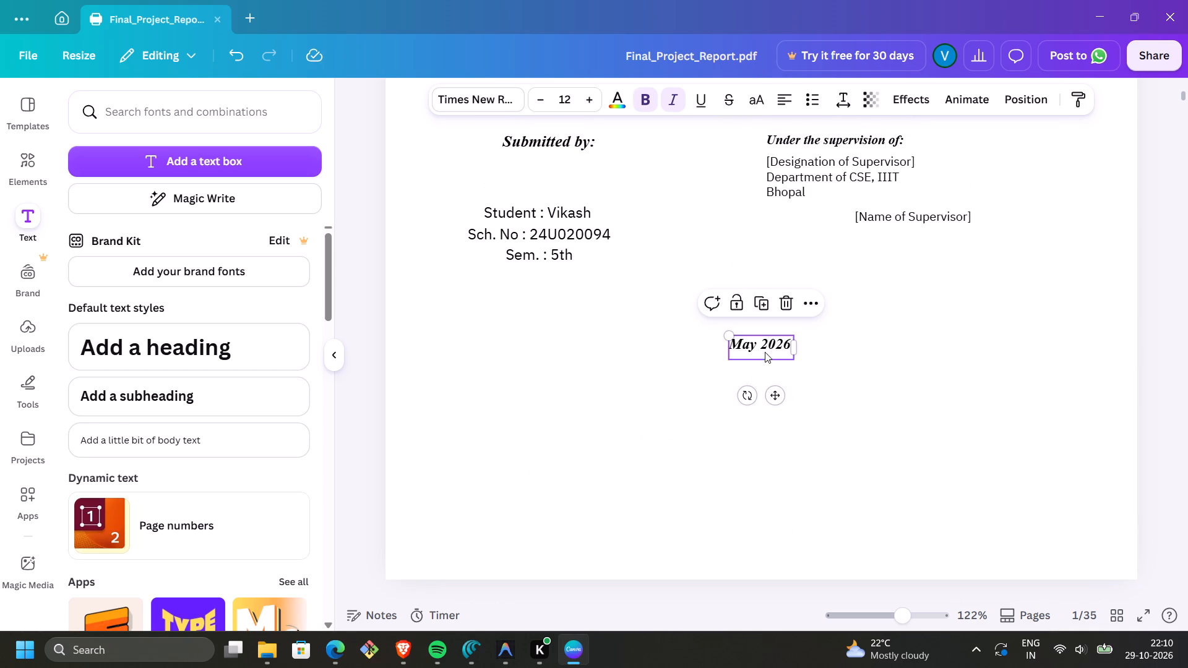
left_click_drag(763, 346, 1088, 513)
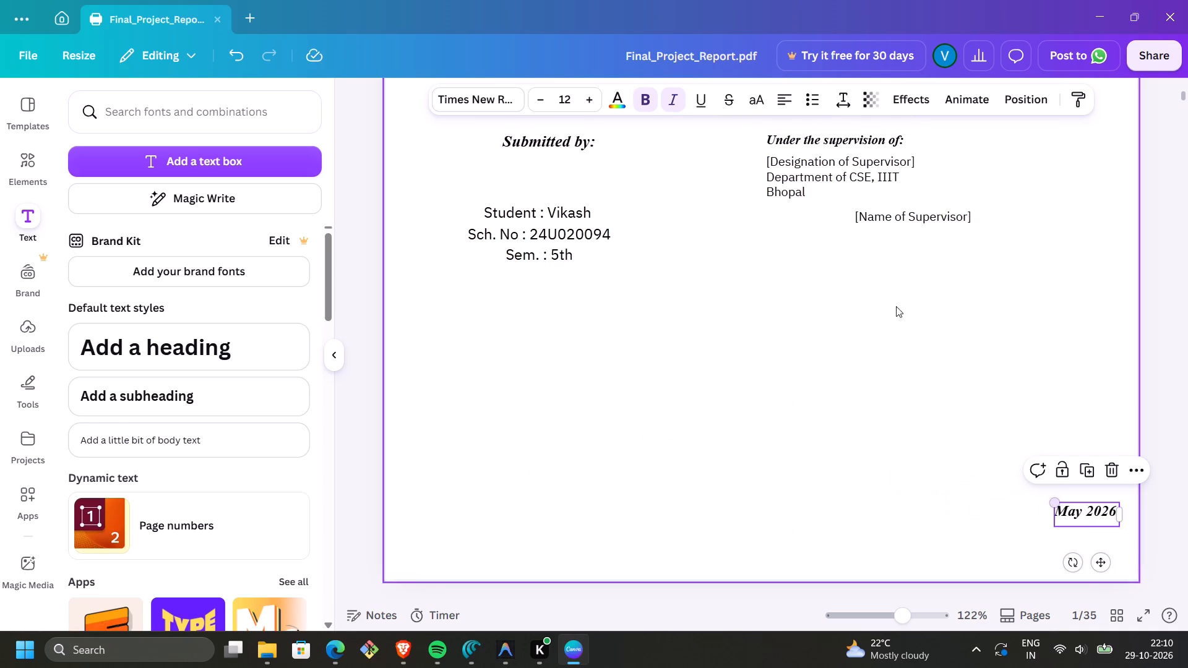
Move the supervisor name, the designation box and the "Under the supervision of:" heading out toward the page's right edge, freeing the centre.
left_click_drag(885, 215, 1008, 388)
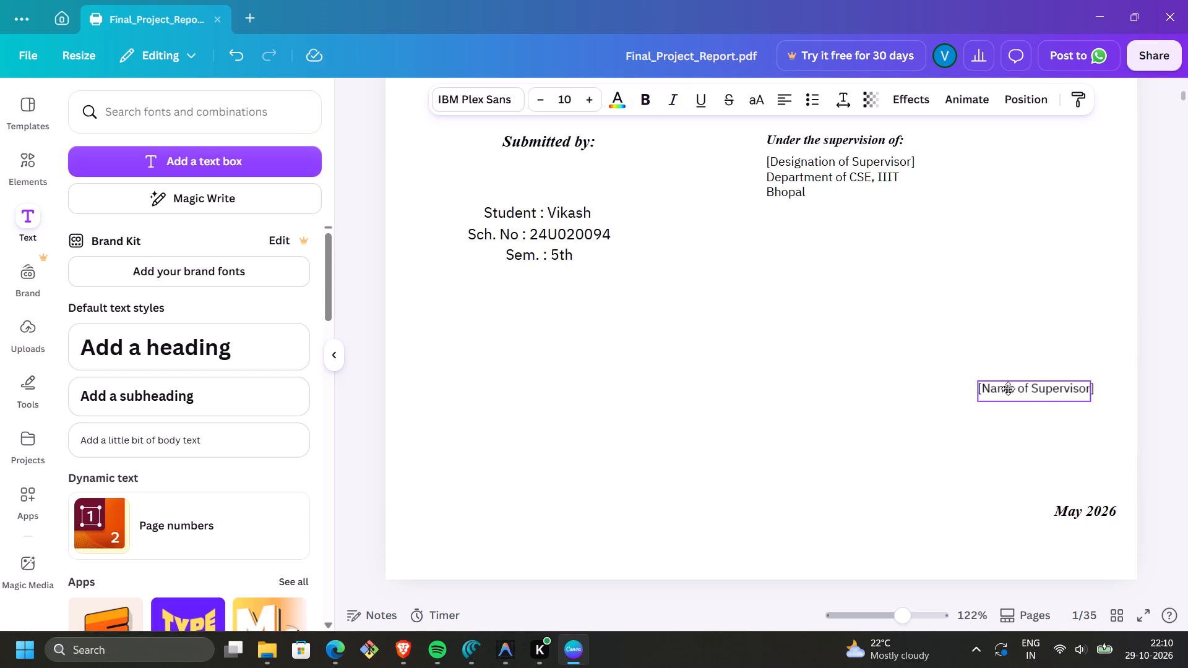
left_click_drag(1008, 388, 1009, 390)
left_click_drag(837, 168, 930, 244)
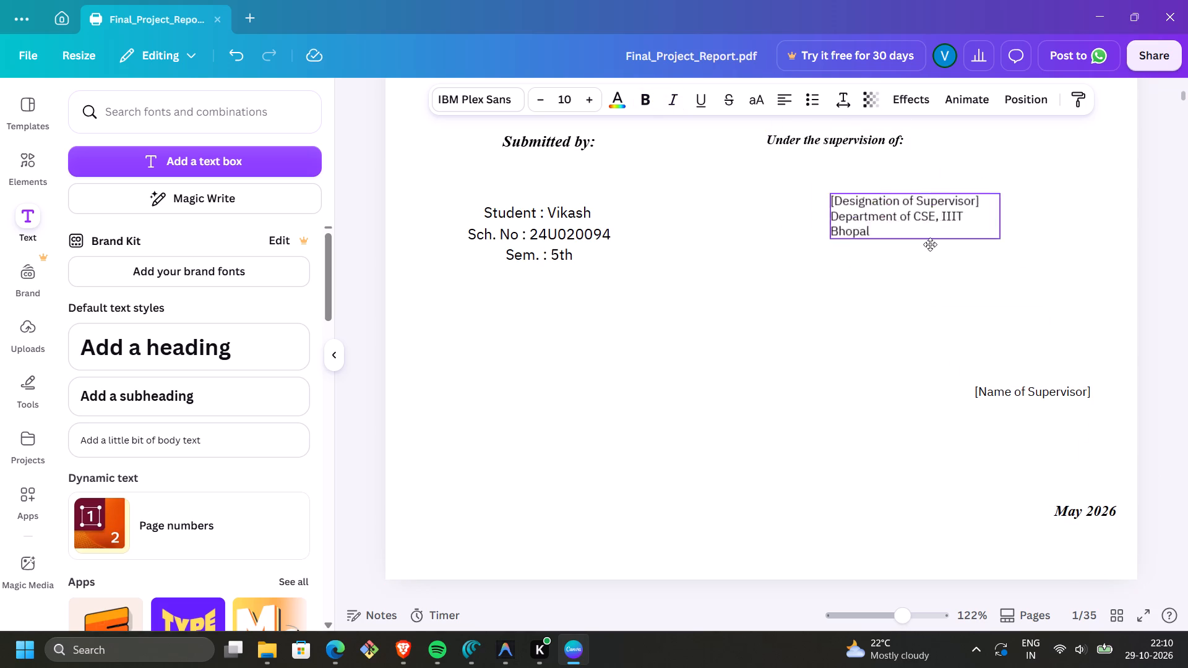
left_click_drag(930, 244, 988, 311)
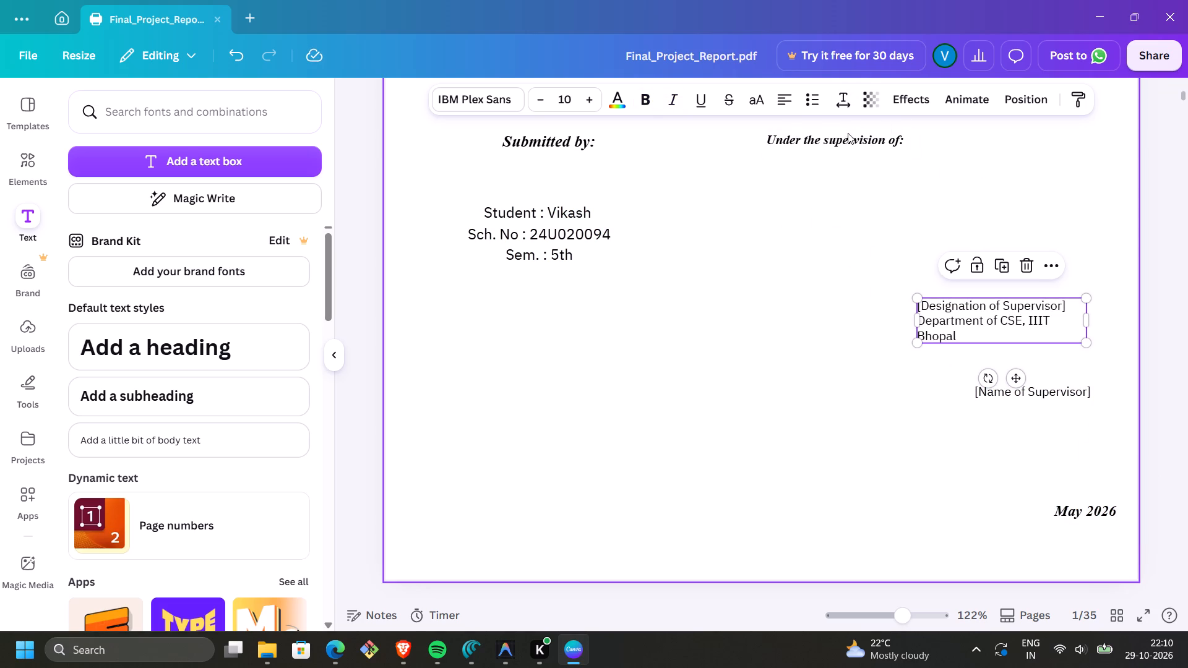
left_click_drag(848, 136, 1032, 238)
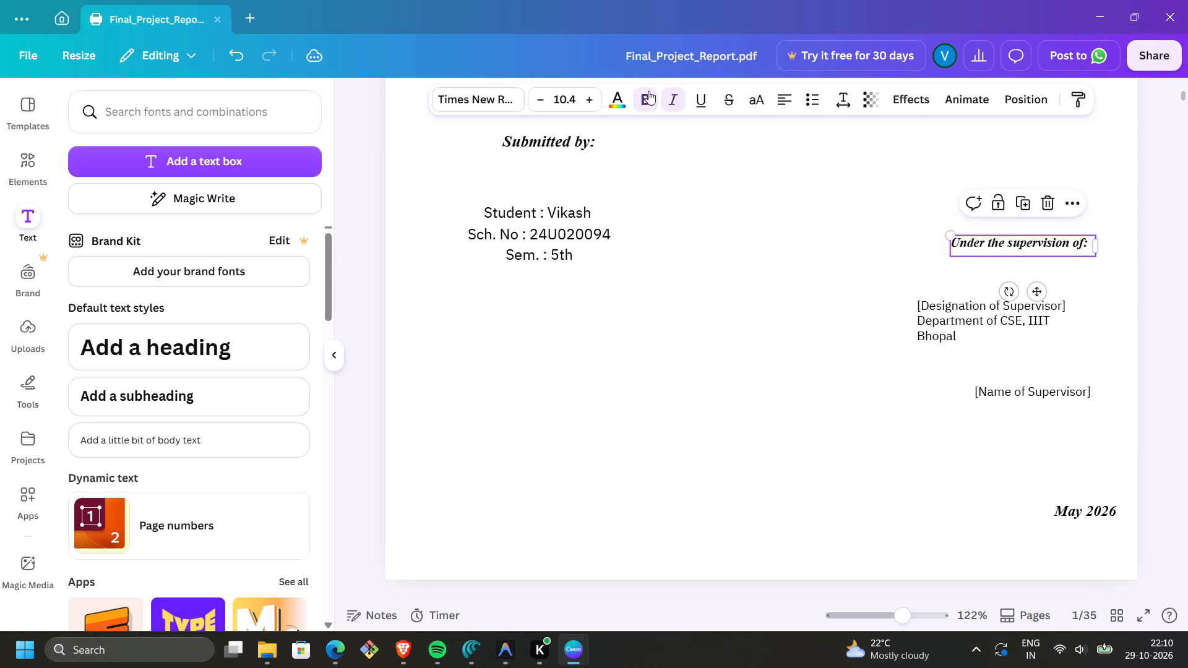
Move the "Submitted by:" heading to the page centre, just below the institute name.
scroll(658, 192, "up", 2)
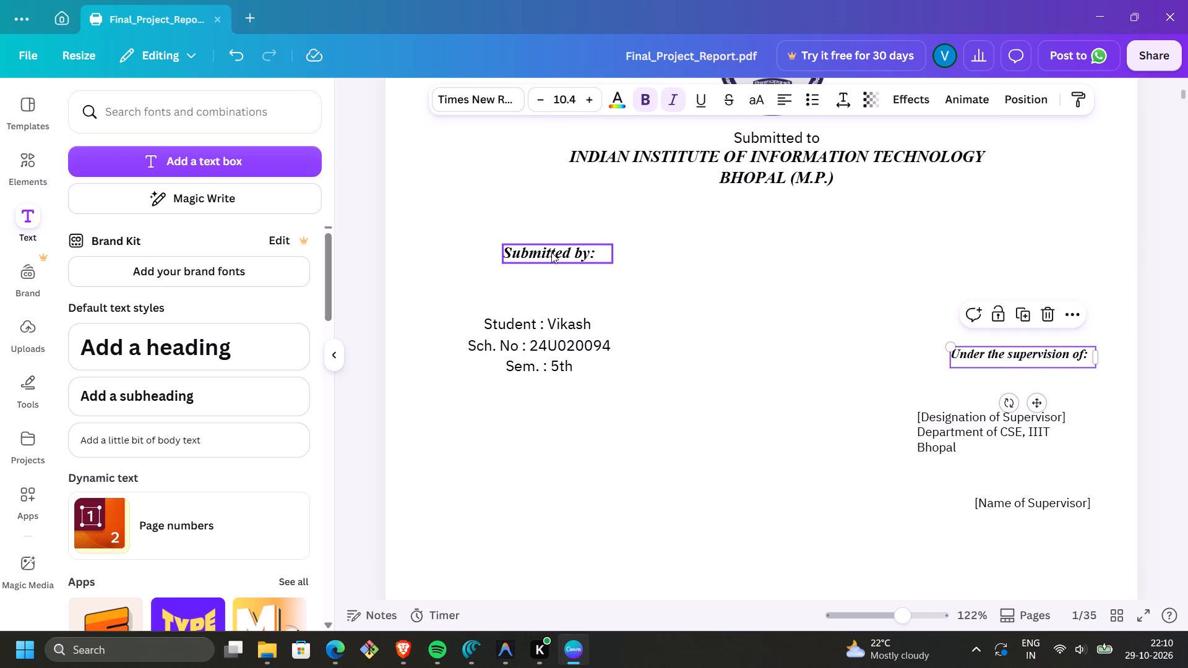
left_click_drag(551, 252, 762, 259)
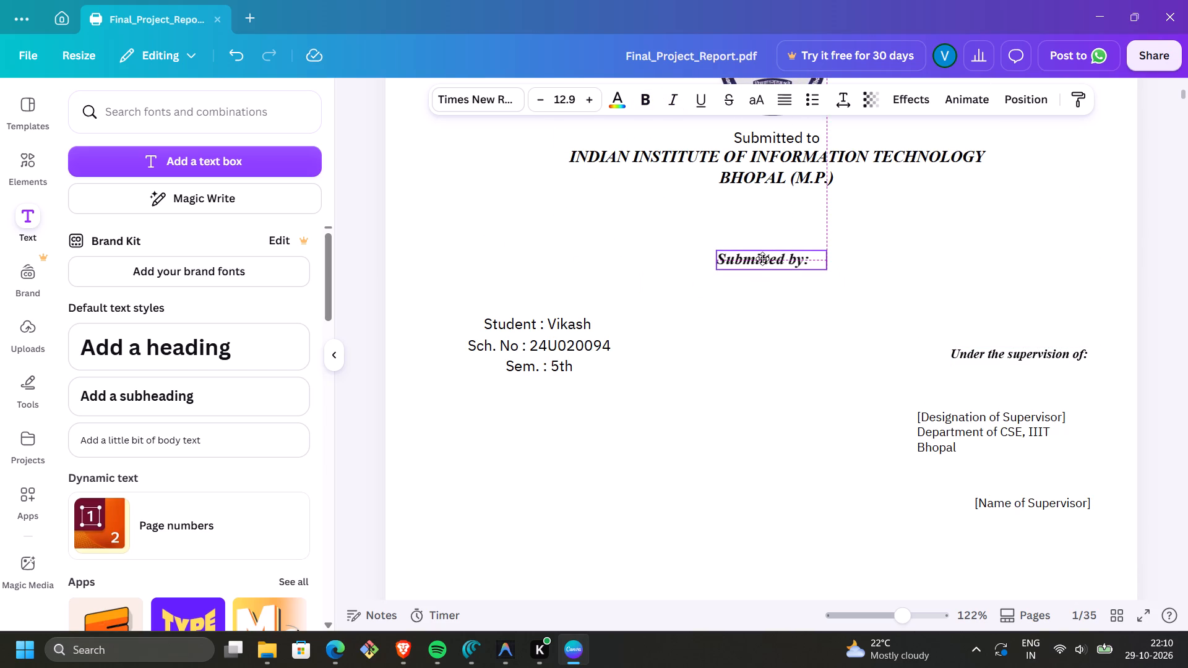
left_click_drag(762, 259, 775, 250)
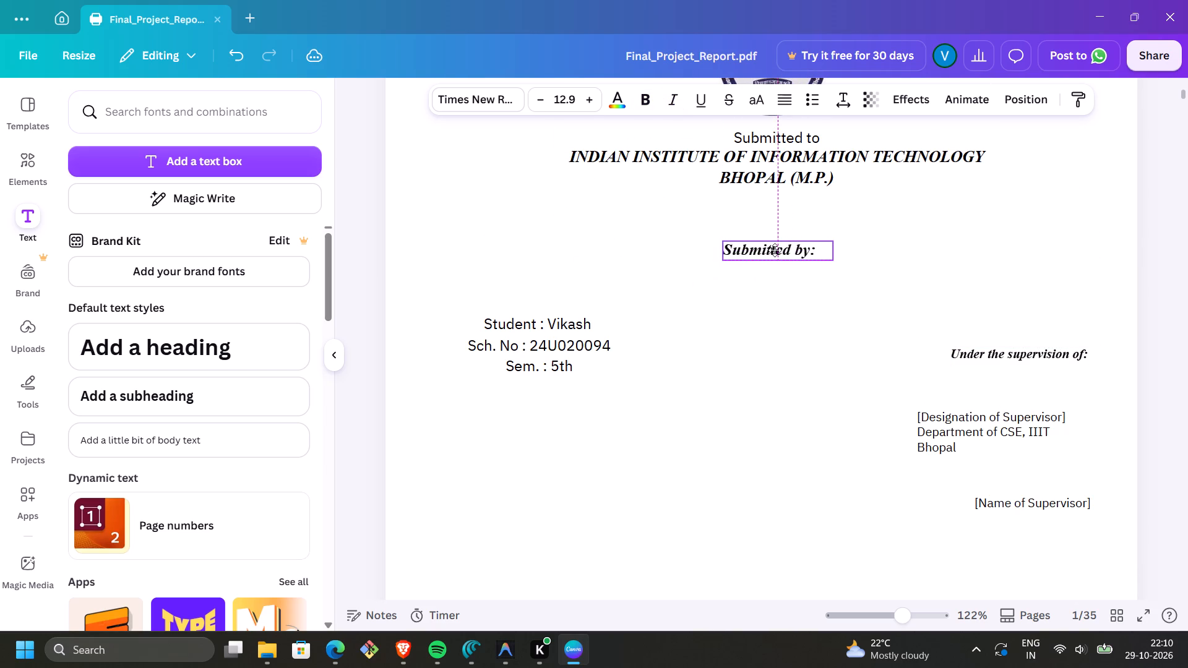
left_click_drag(775, 250, 770, 229)
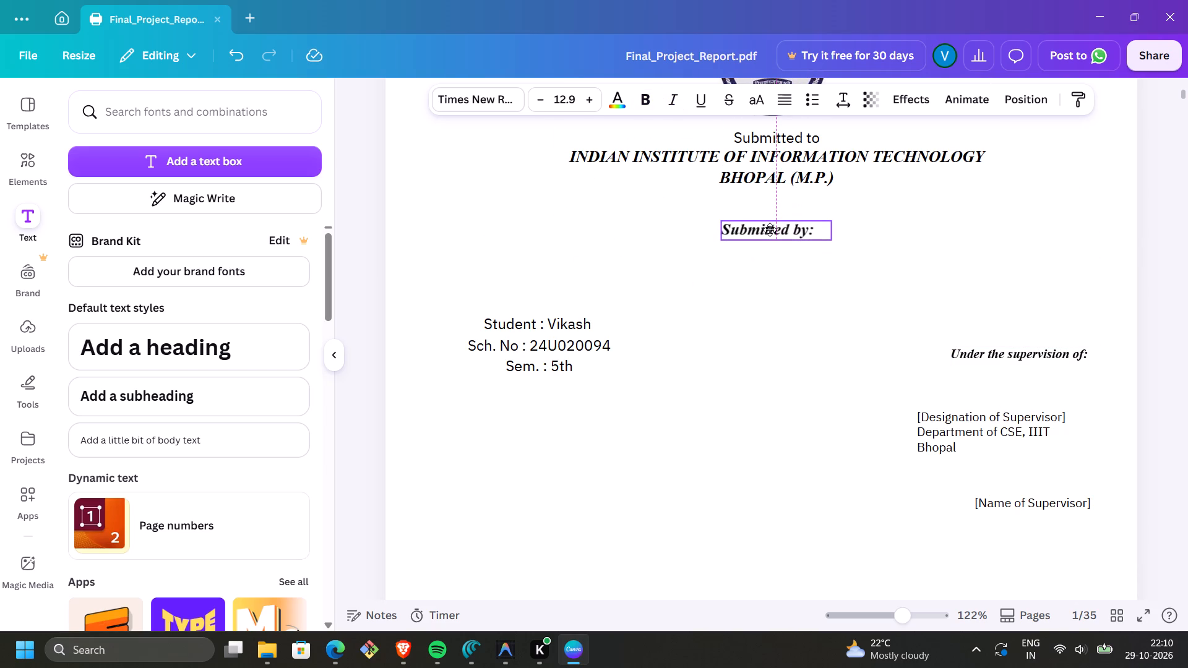
left_click_drag(770, 229, 770, 221)
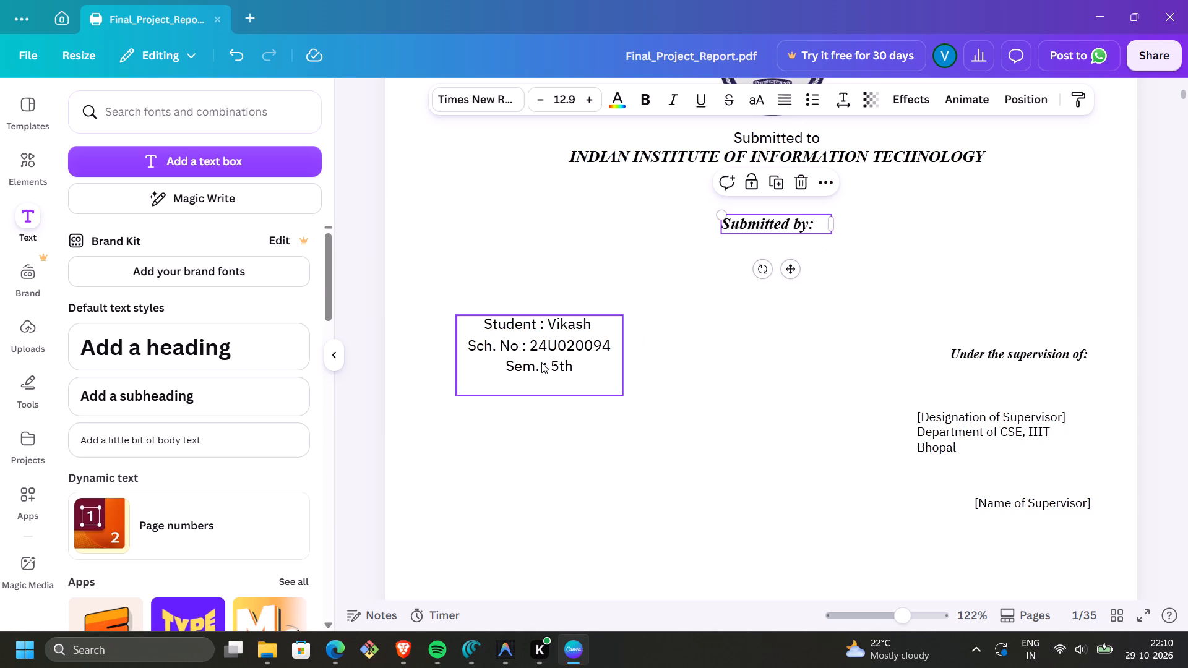
Centre the student details box on the page, directly beneath the "Submitted by:" heading.
left_click_drag(538, 357, 767, 300)
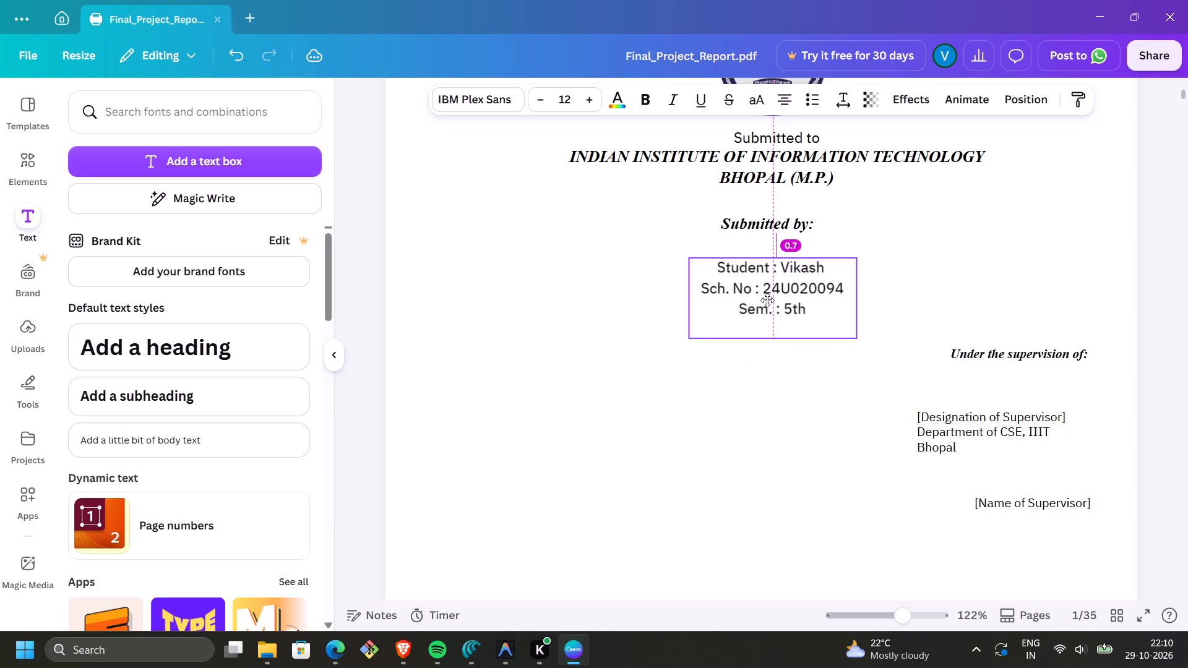
left_click_drag(767, 300, 767, 277)
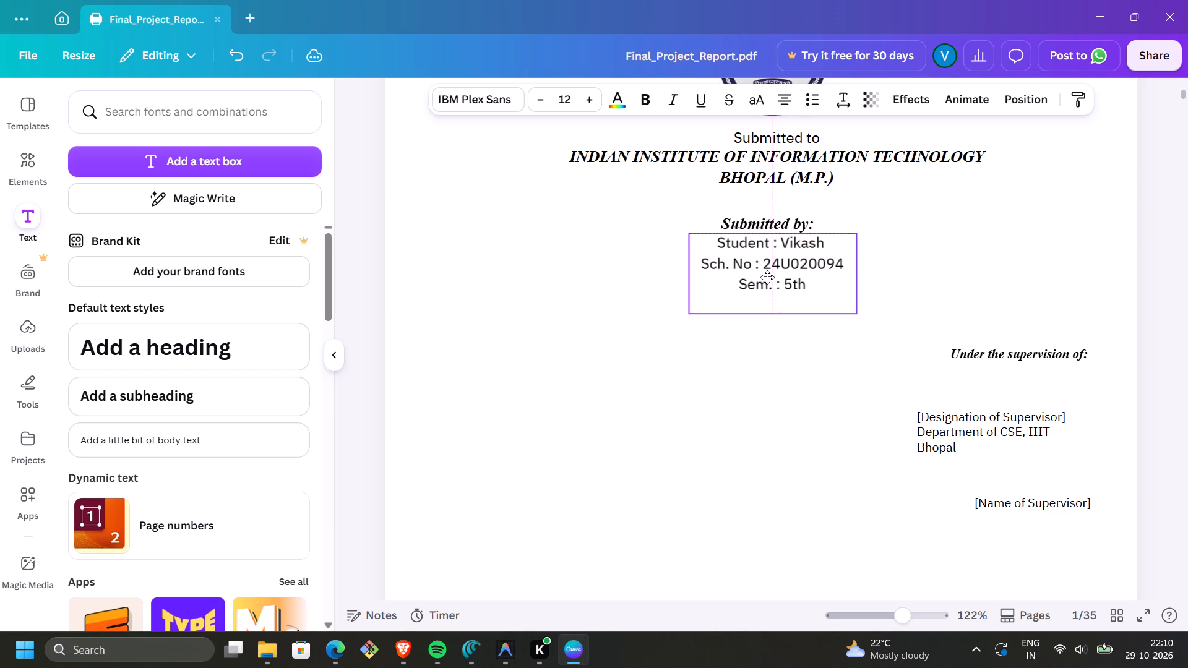
left_click_drag(767, 277, 768, 280)
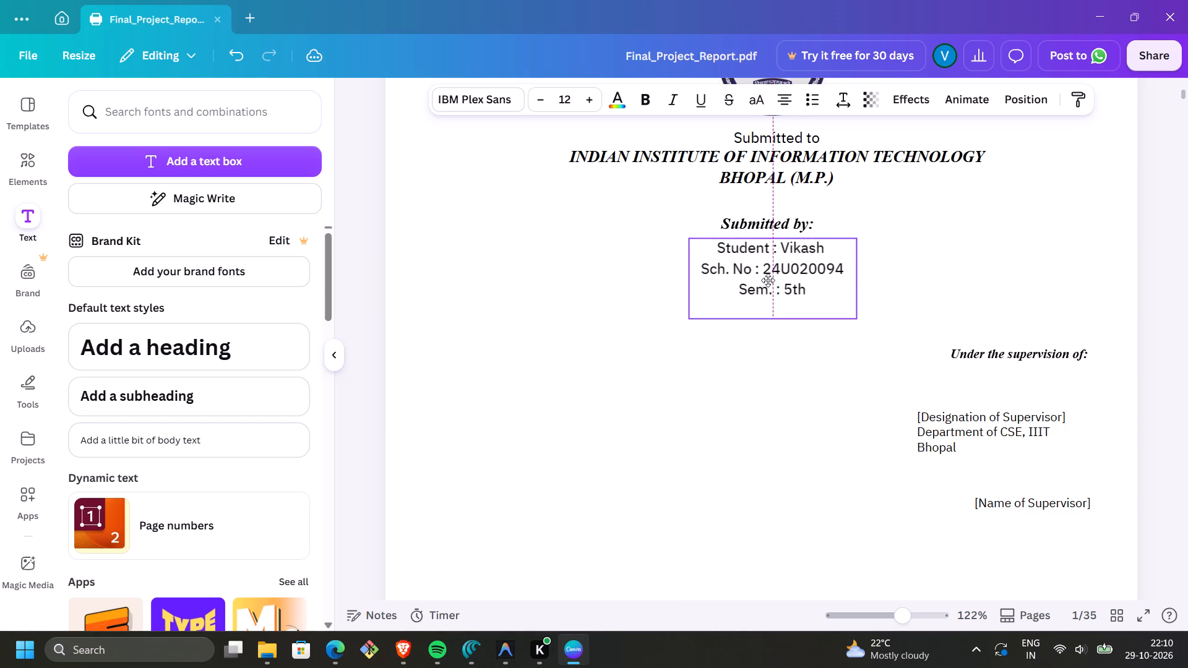
left_click_drag(768, 280, 767, 282)
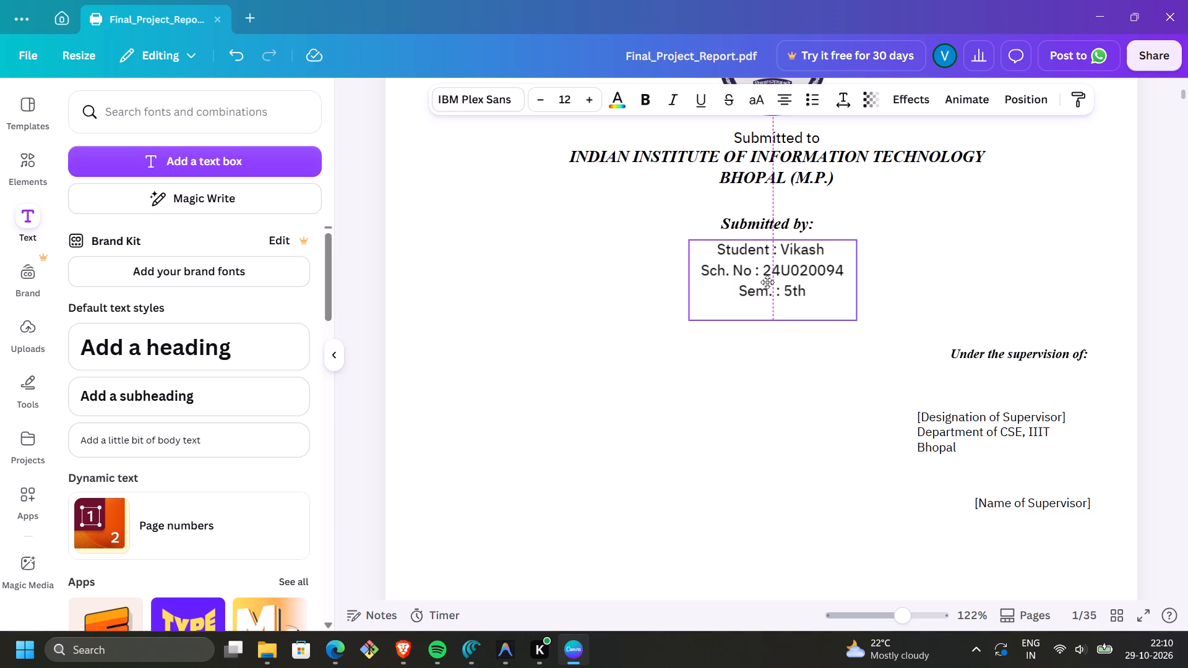
left_click_drag(767, 282, 767, 279)
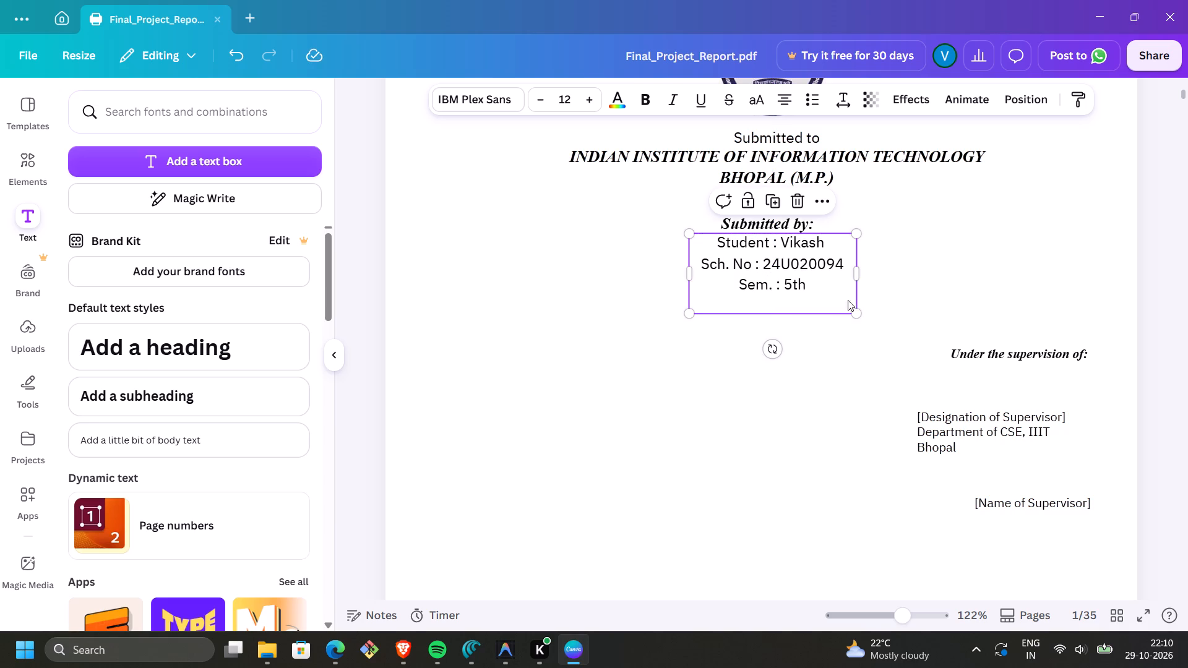
left_click(874, 301)
left_click_drag(799, 283, 799, 289)
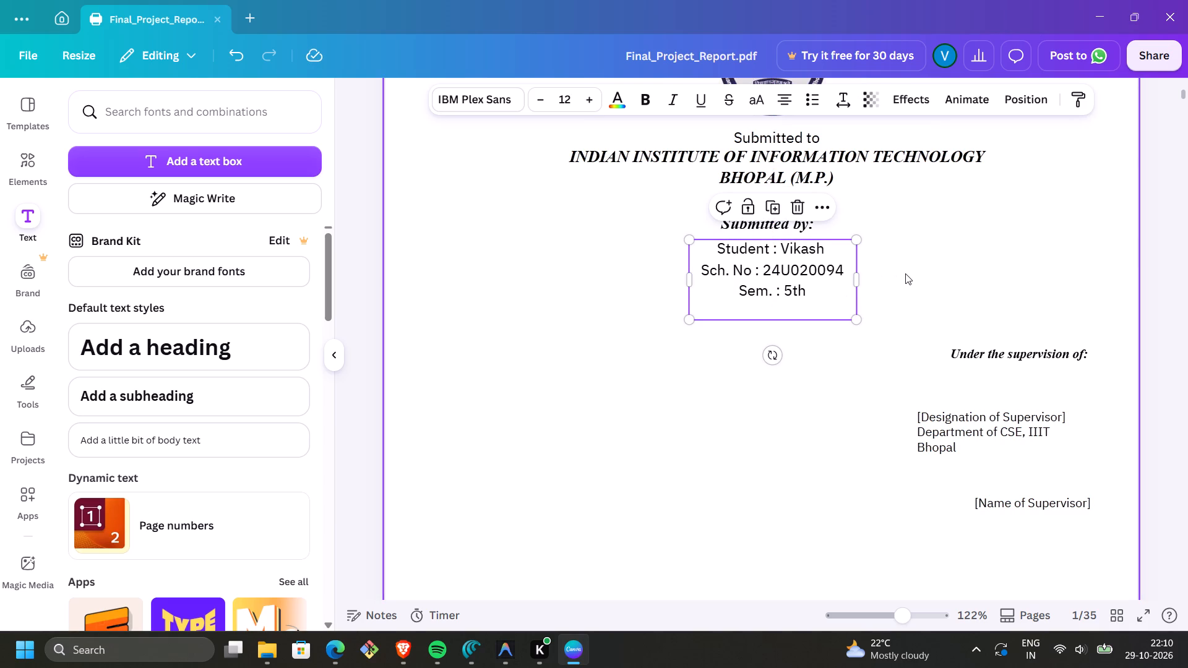
left_click(905, 273)
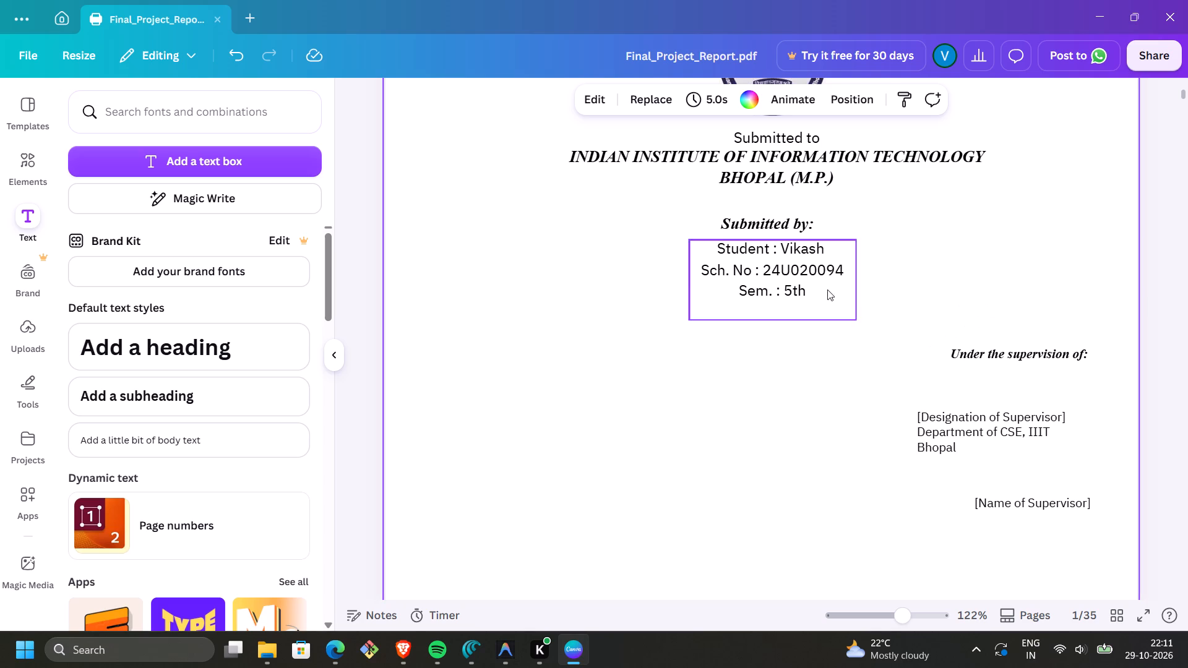
left_click(811, 285)
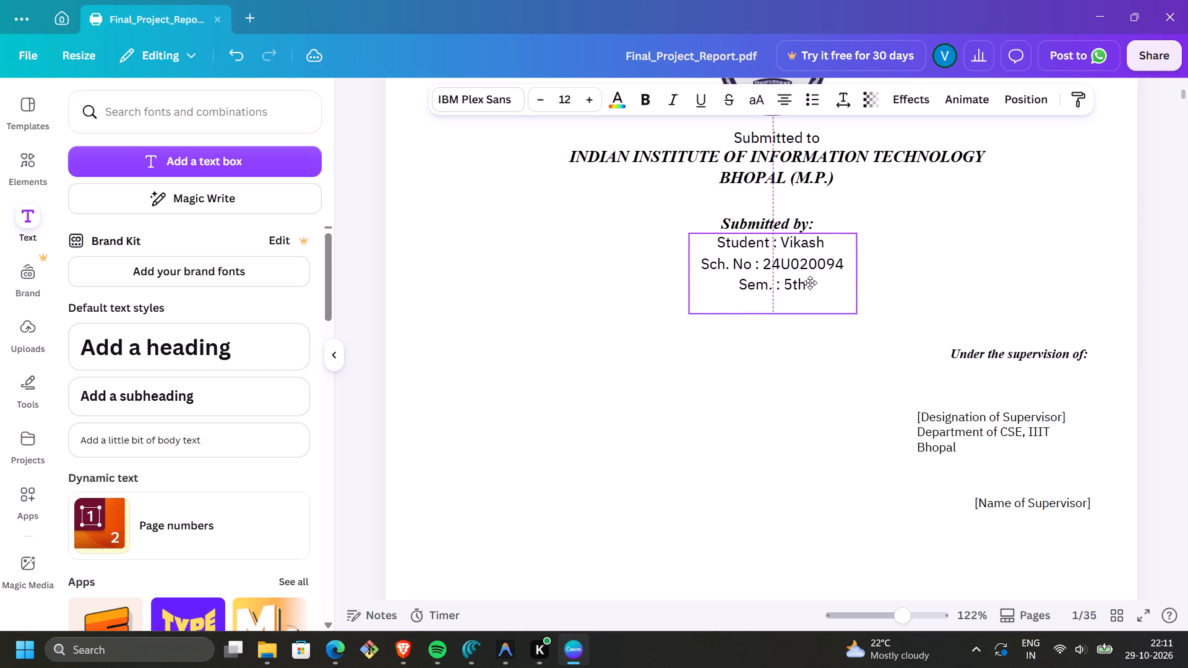
left_click(942, 292)
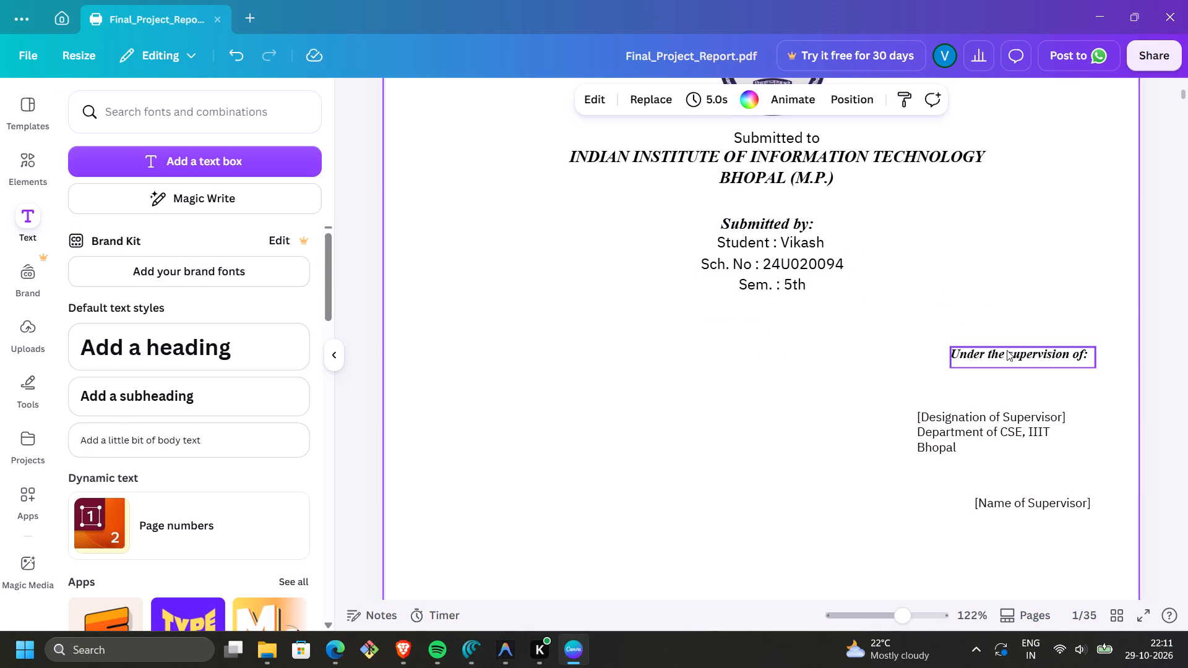
Centre the "Under the supervision of:" heading below the student details, leaving a gap of about 0.4 under their box.
left_click_drag(1007, 350, 767, 330)
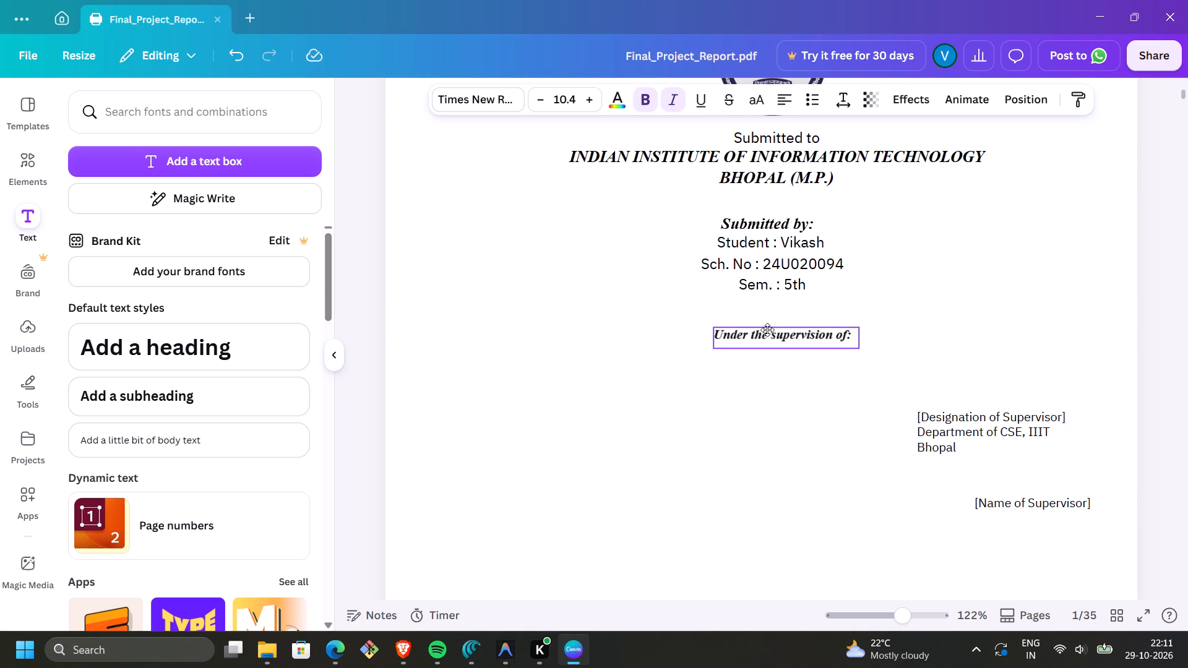
left_click_drag(767, 330, 765, 330)
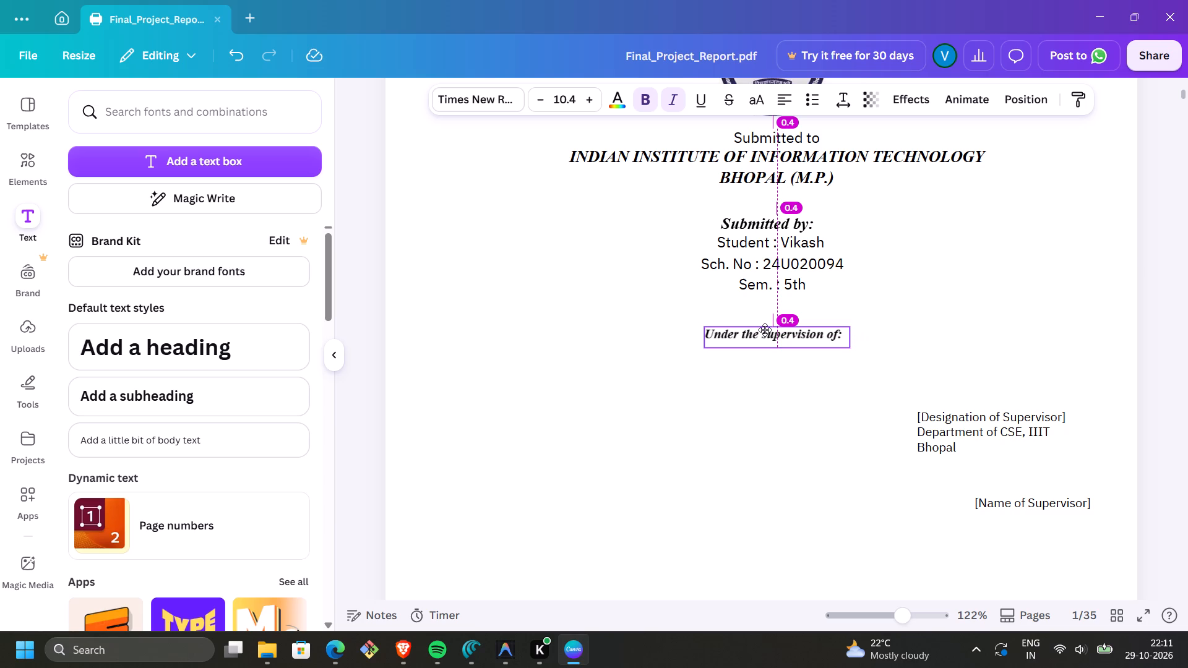
left_click_drag(765, 330, 754, 330)
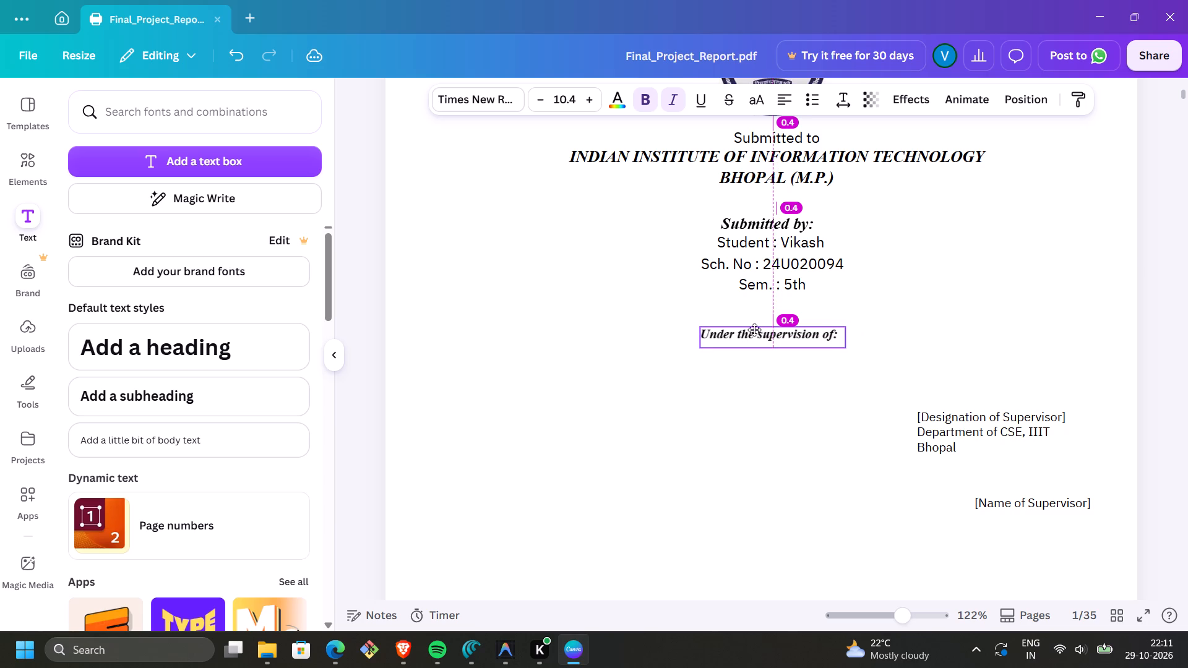
left_click_drag(754, 330, 755, 330)
left_click(978, 292)
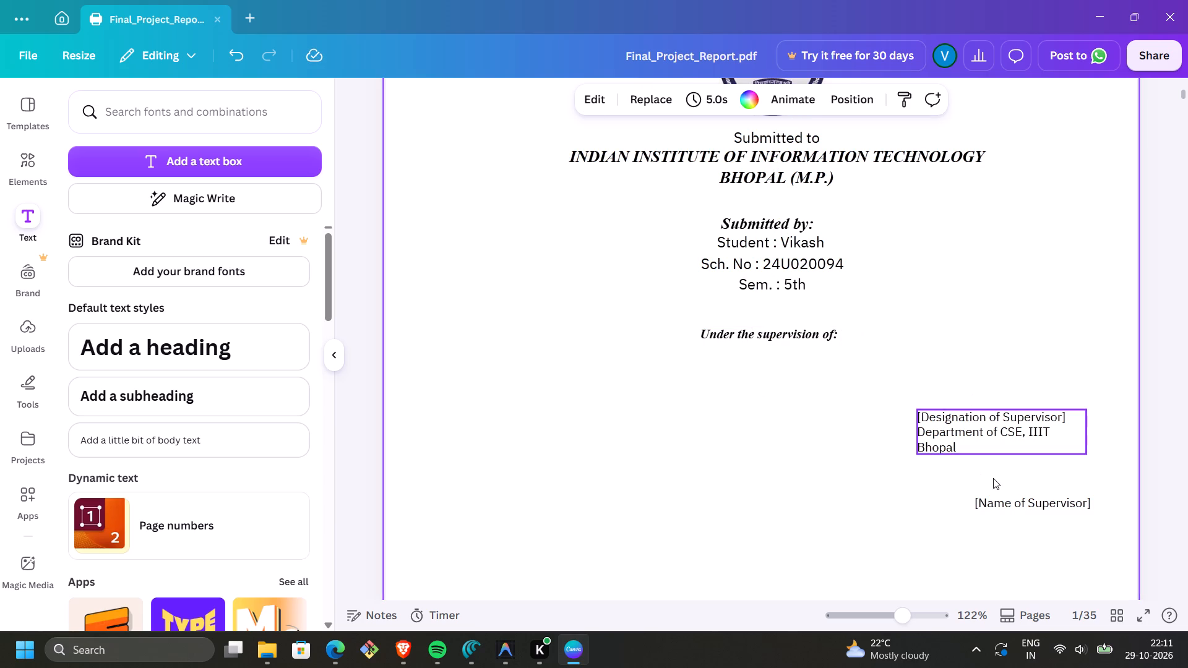
Switch to the reference report PDF in Microsoft Edge and copy the supervisor's name from its cover page.
left_click(1026, 508)
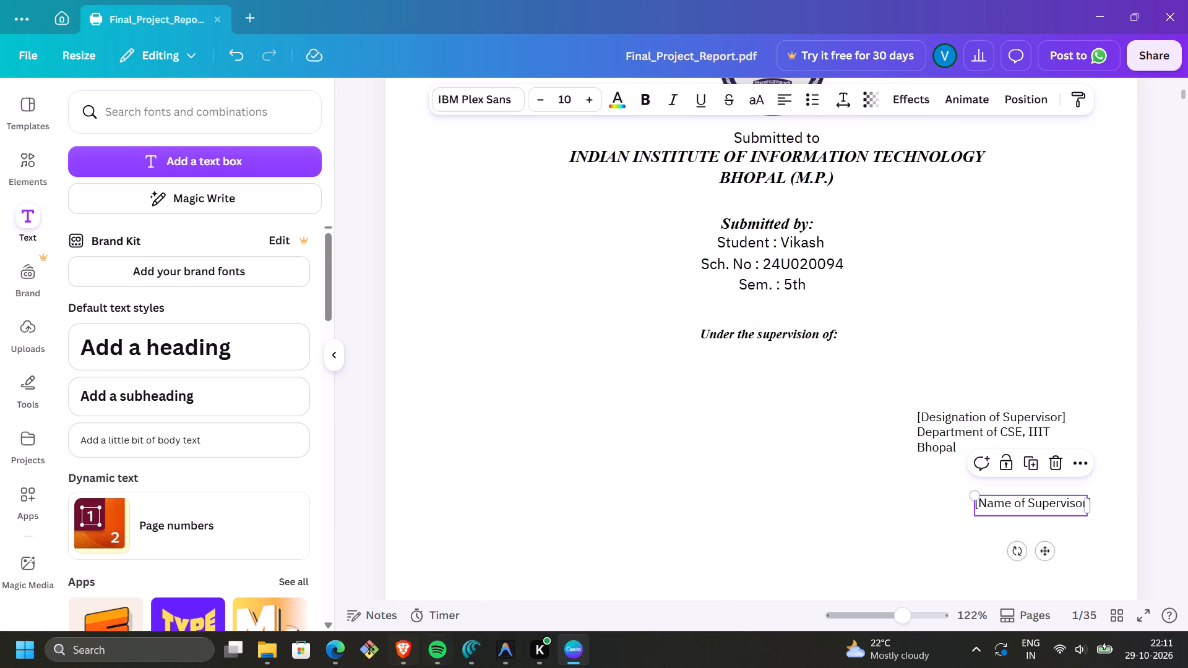
left_click(346, 659)
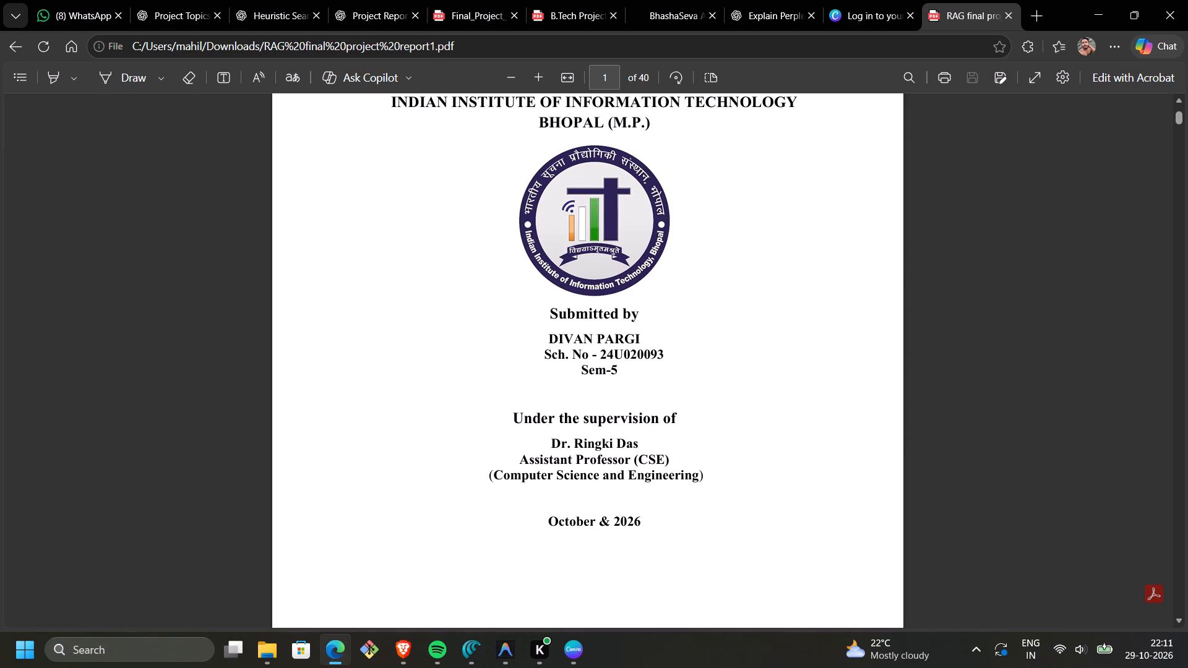
left_click_drag(637, 440, 567, 430)
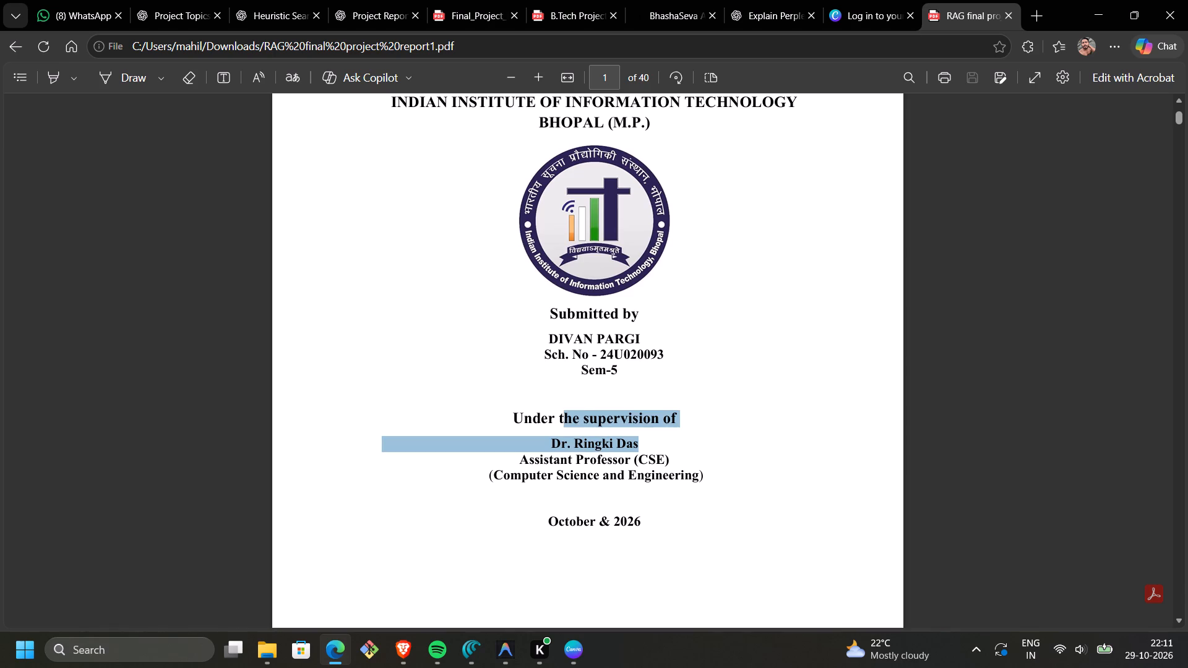
left_click_drag(567, 430, 545, 442)
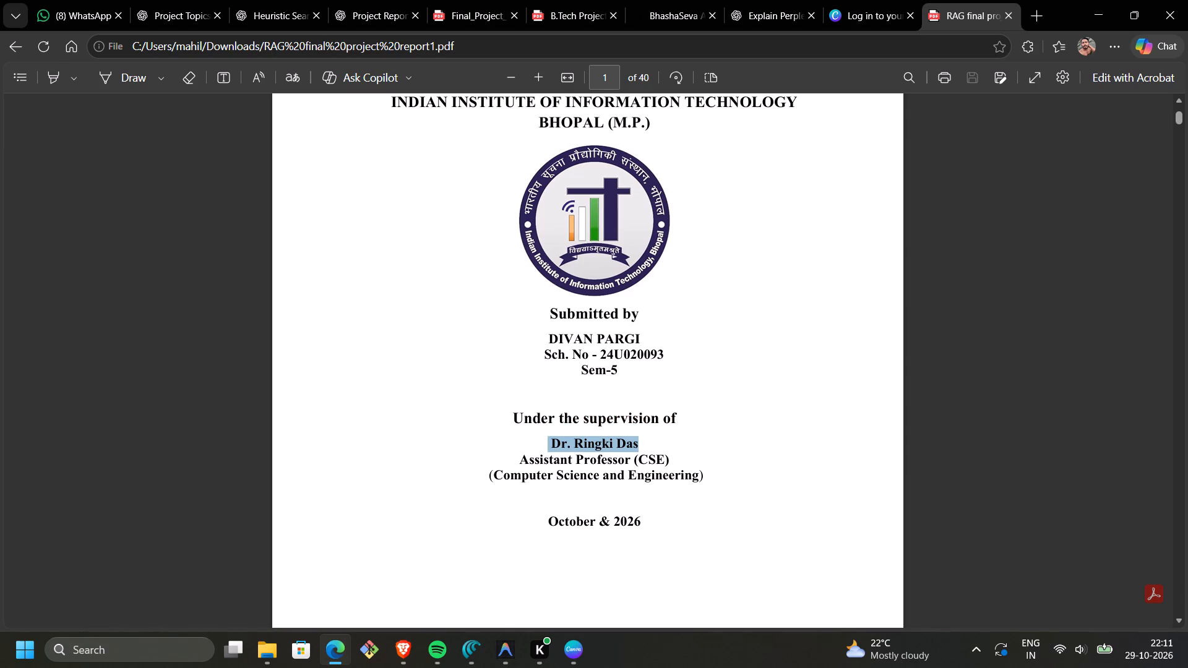
left_click_drag(545, 442, 551, 444)
key("ctrl+c")
left_click(745, 469)
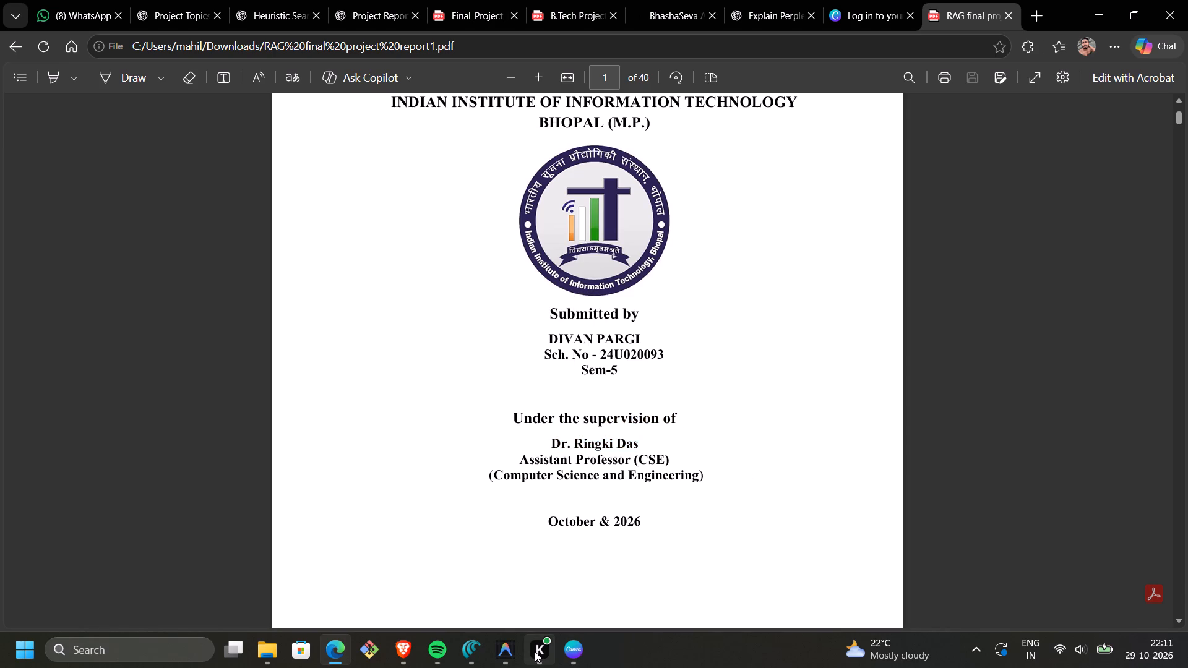
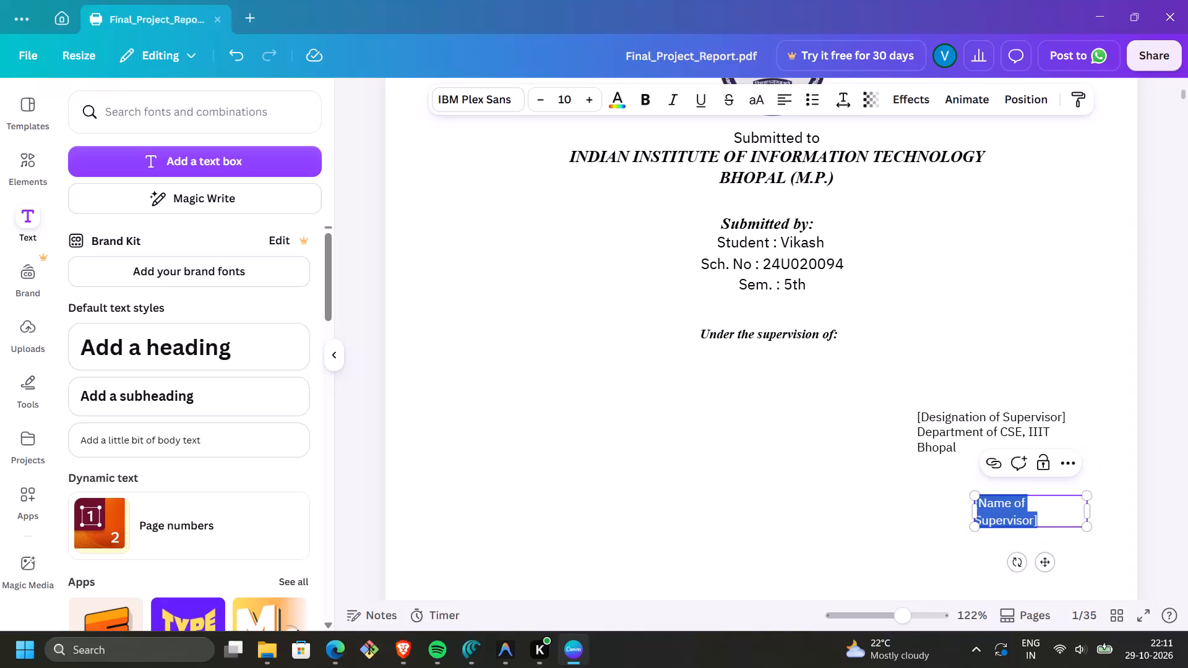
Replace the "[Name of Supervisor]" placeholder with the supervisor's name copied from the reference report.
key("ctrl+v")
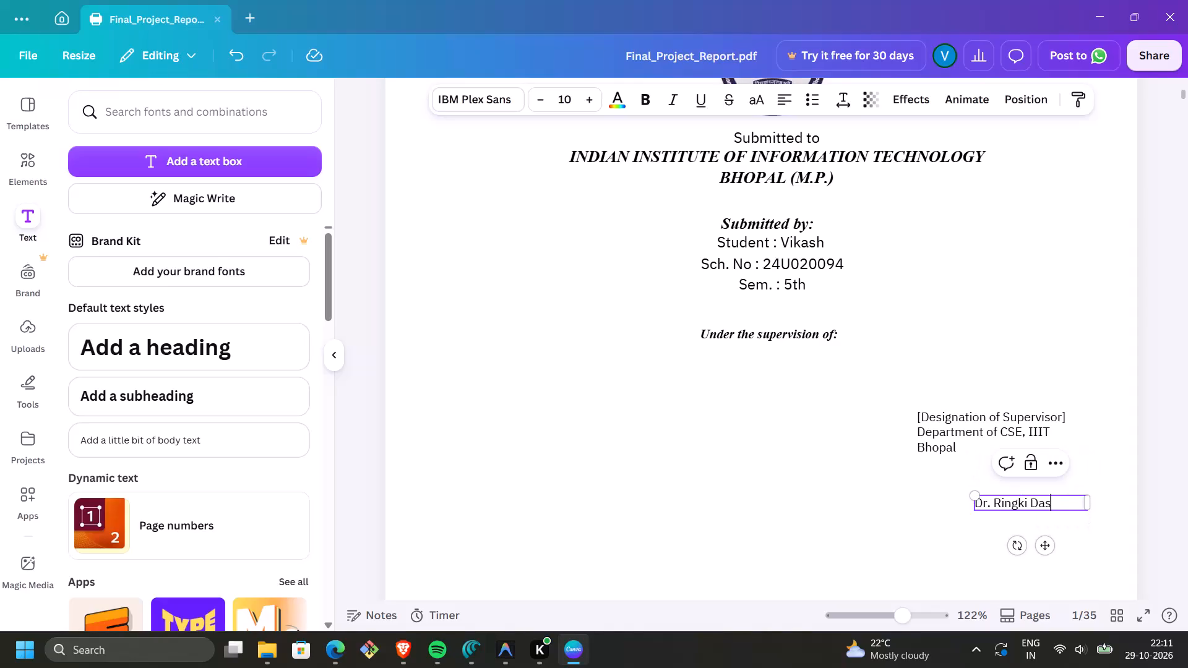
left_click_drag(999, 507, 1017, 497)
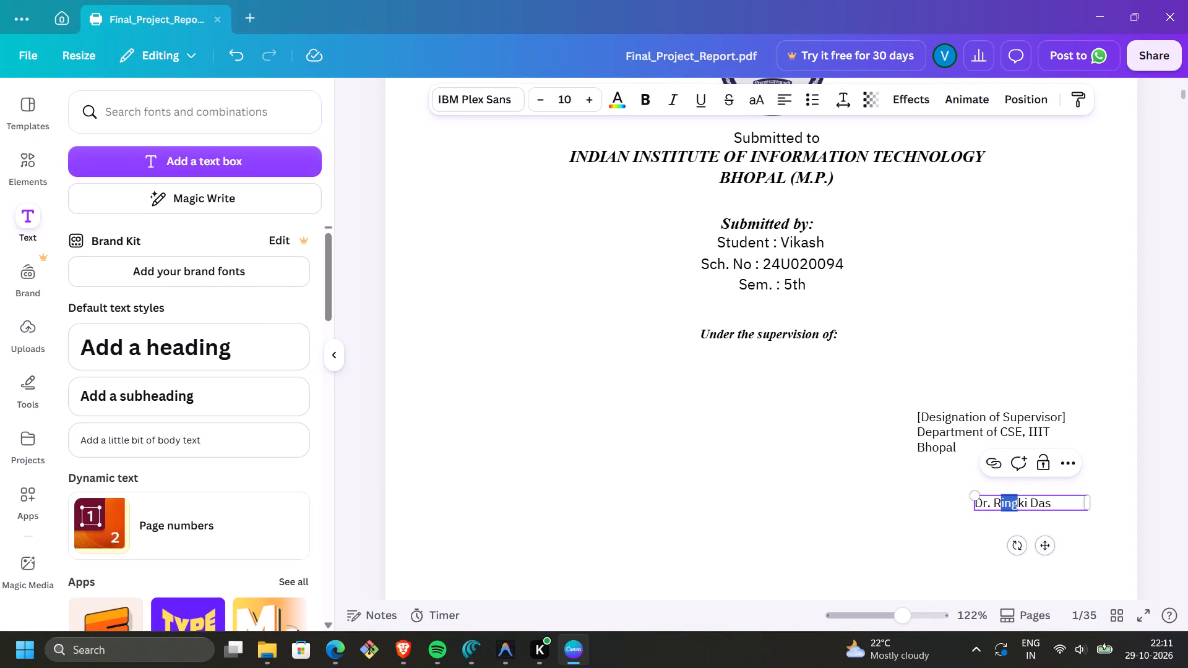
left_click(1007, 349)
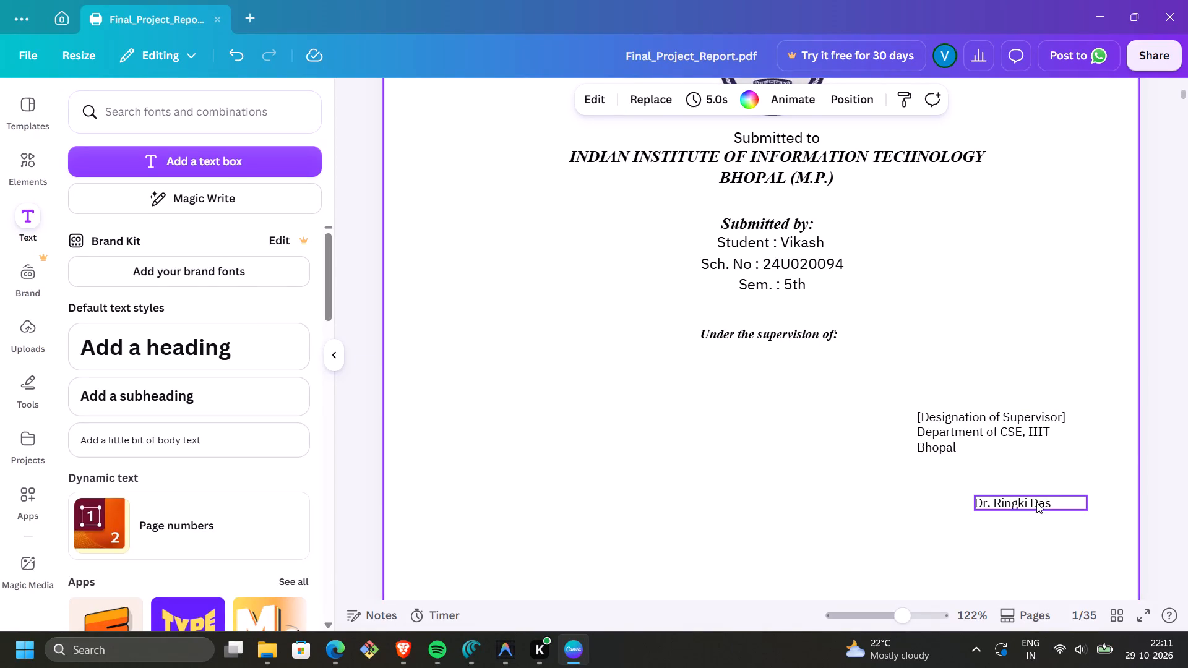
Move the supervisor's name box directly beneath the "Under the supervision of:" heading.
left_click_drag(1036, 502, 784, 361)
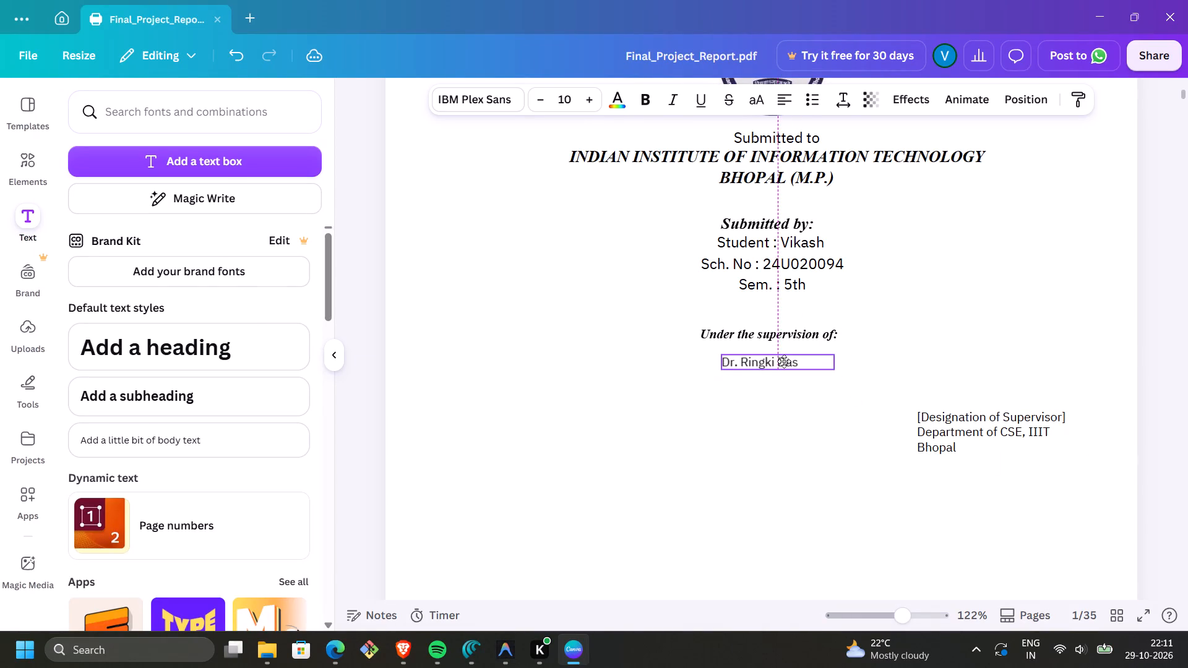
left_click_drag(784, 361, 796, 354)
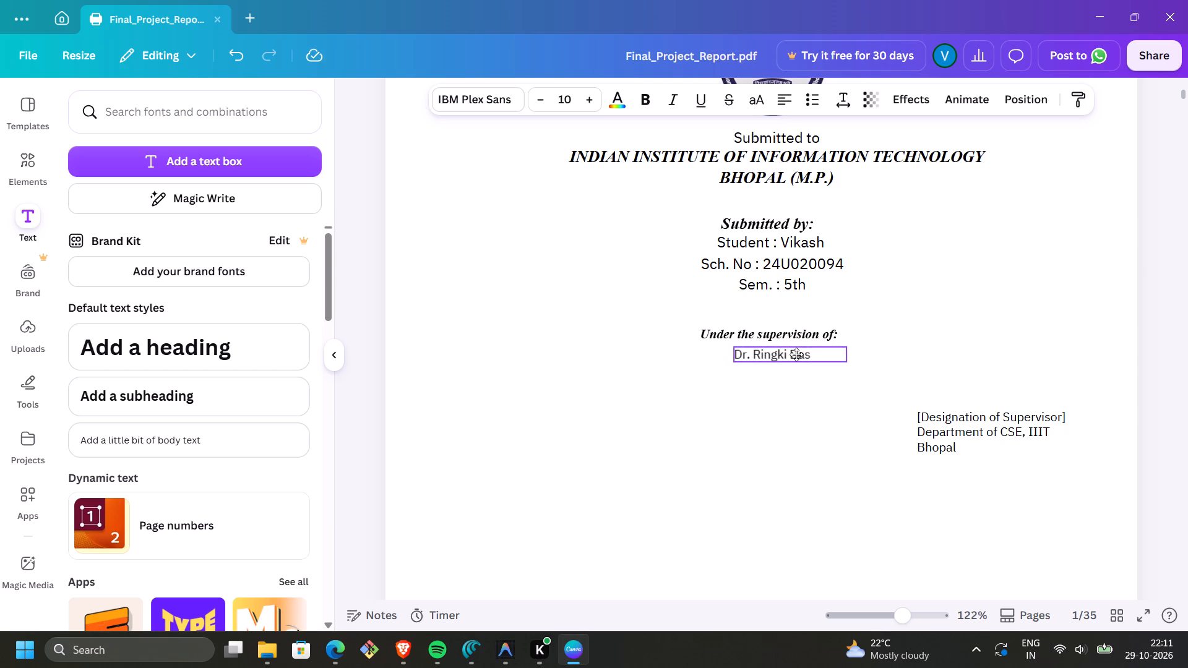
left_click_drag(796, 354, 786, 354)
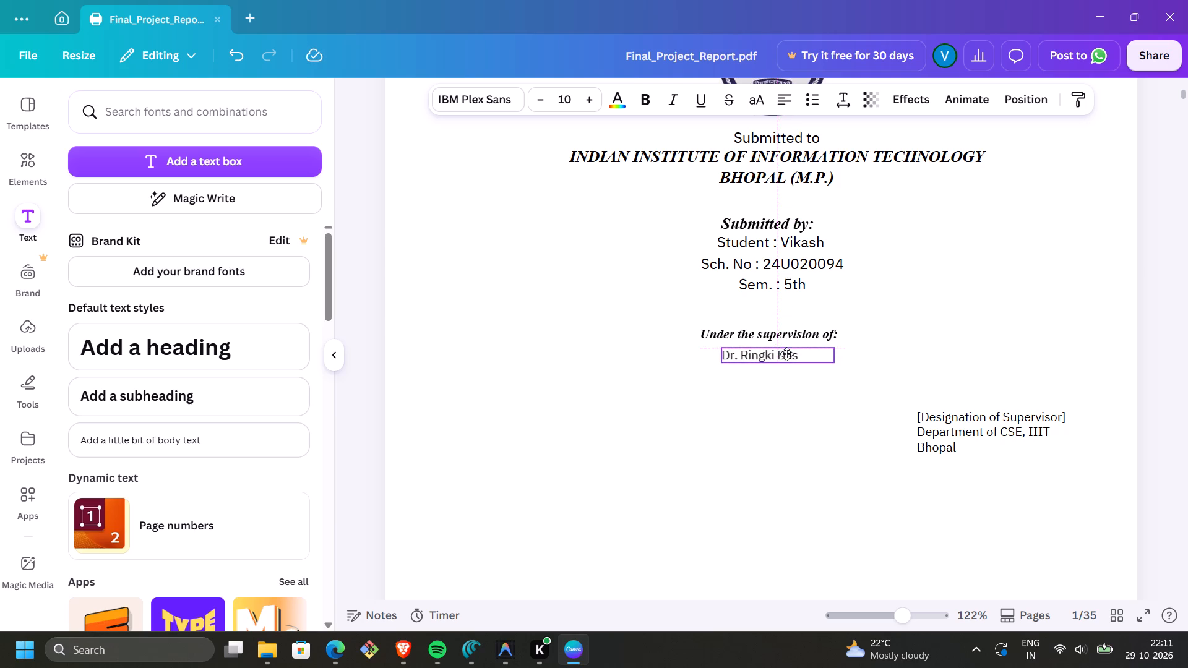
left_click_drag(786, 354, 787, 355)
left_click_drag(787, 355, 788, 355)
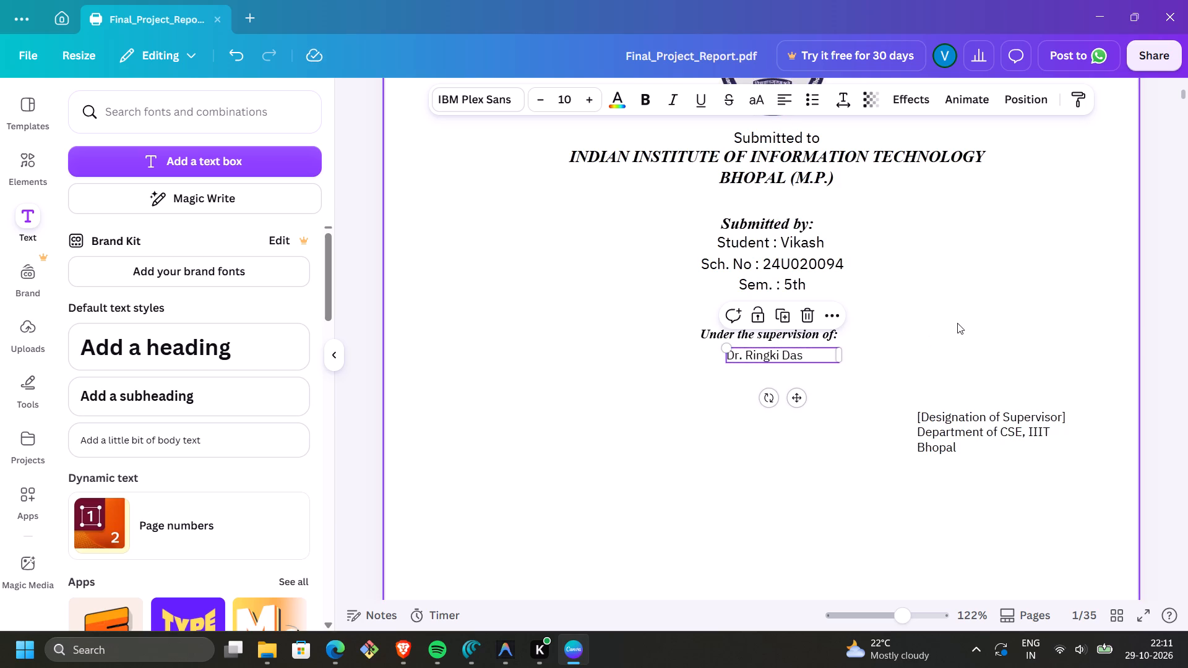
left_click(957, 323)
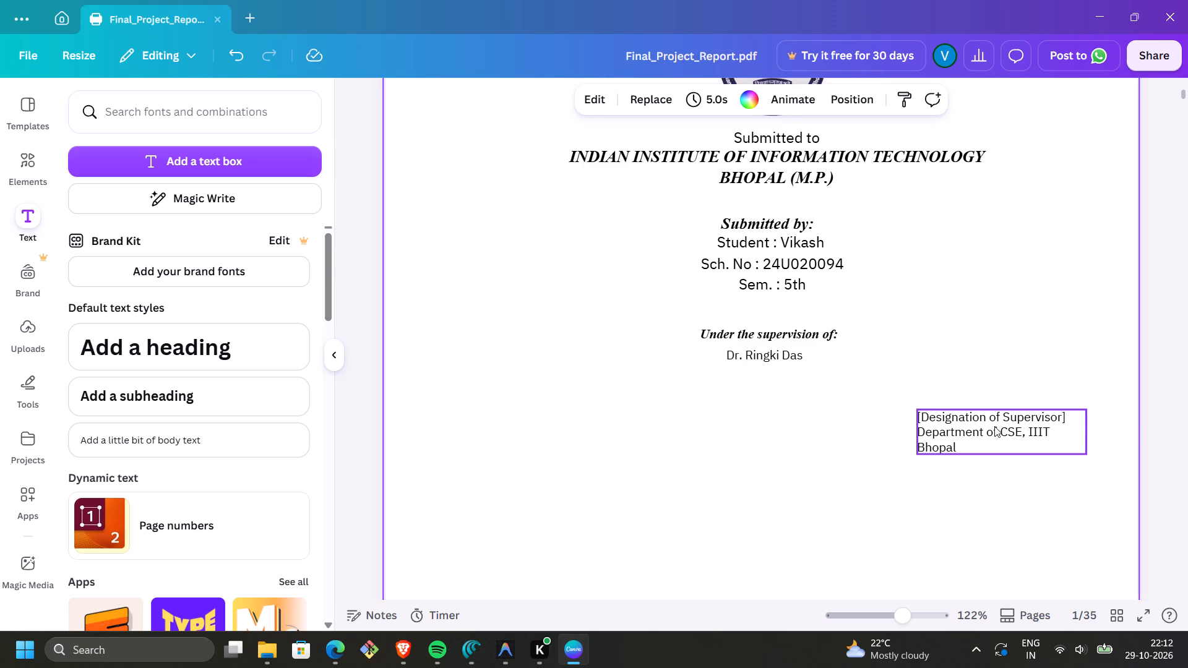
Replace the supervisor designation placeholder with "Assistant Professor (CSE) (Computer Science and Engineering)", copied from the reference report PDF in Edge.
left_click(991, 425)
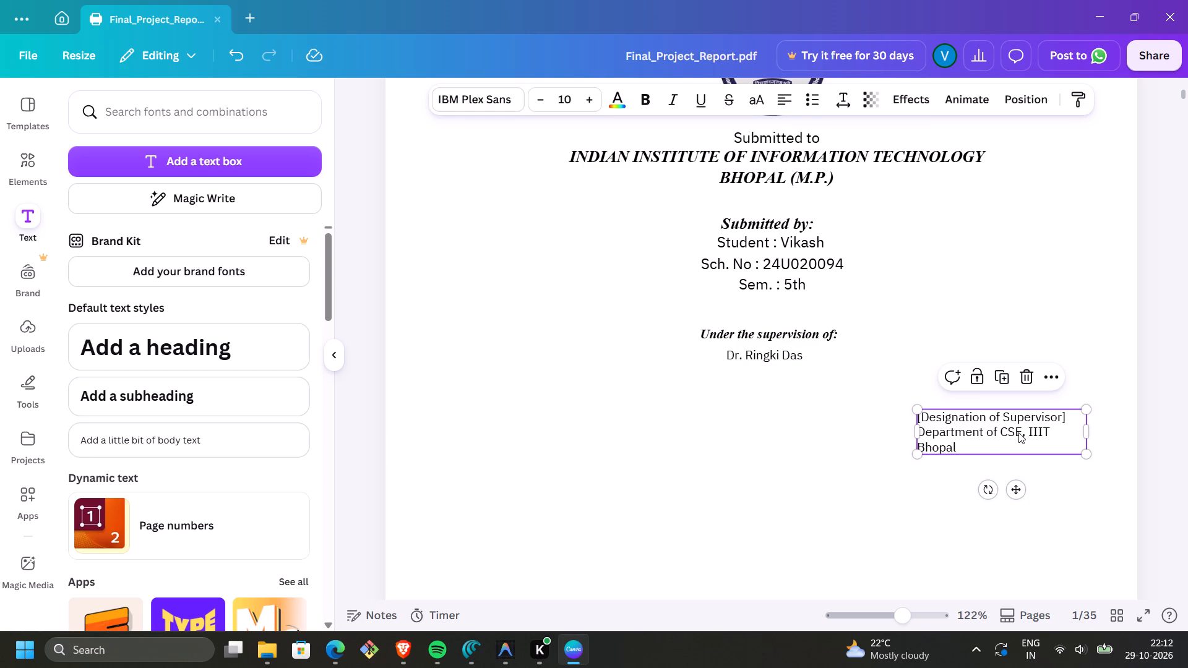
left_click(336, 649)
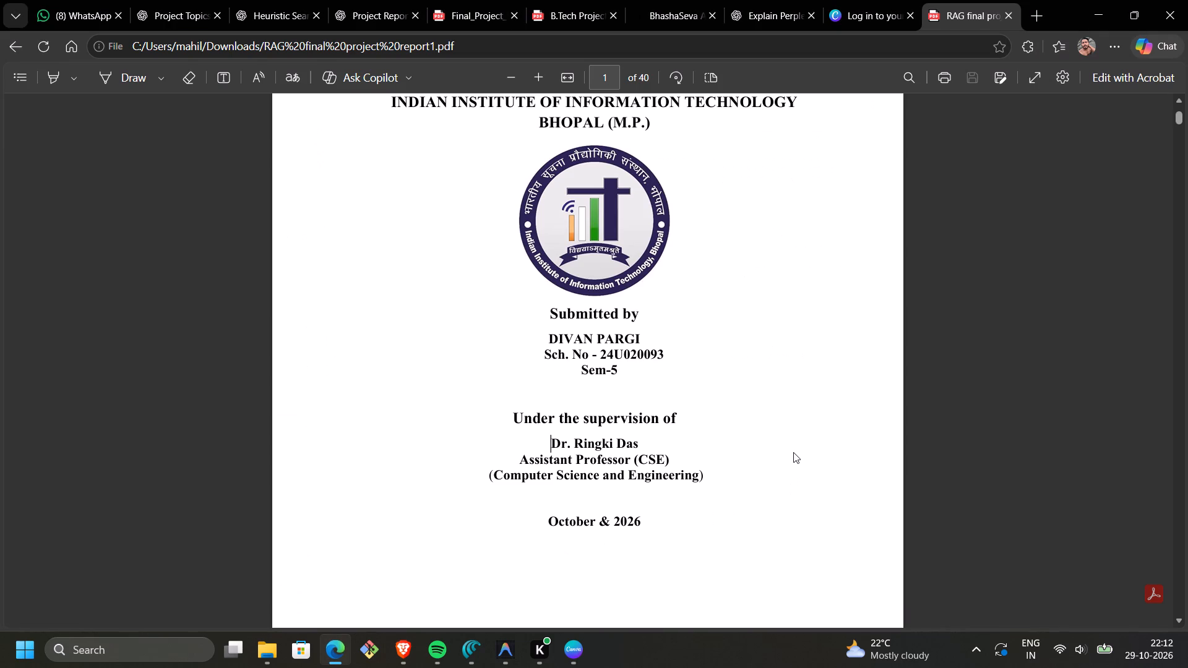
scroll(793, 452, "down", 1)
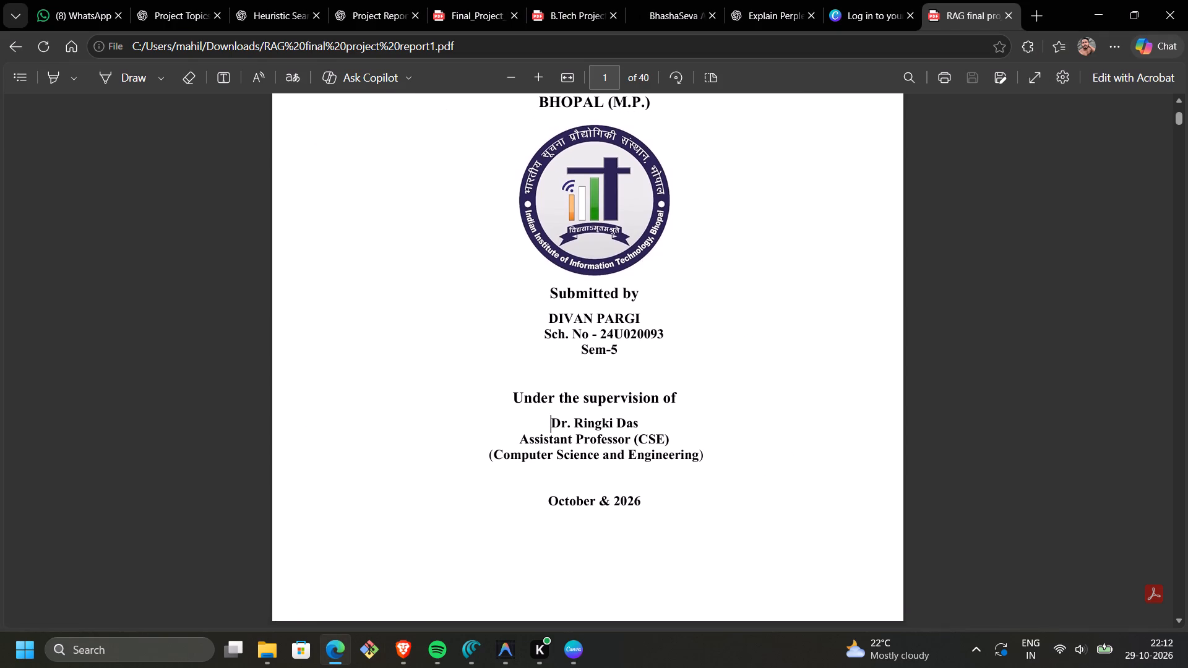
left_click_drag(522, 438, 551, 441)
left_click_drag(551, 441, 698, 463)
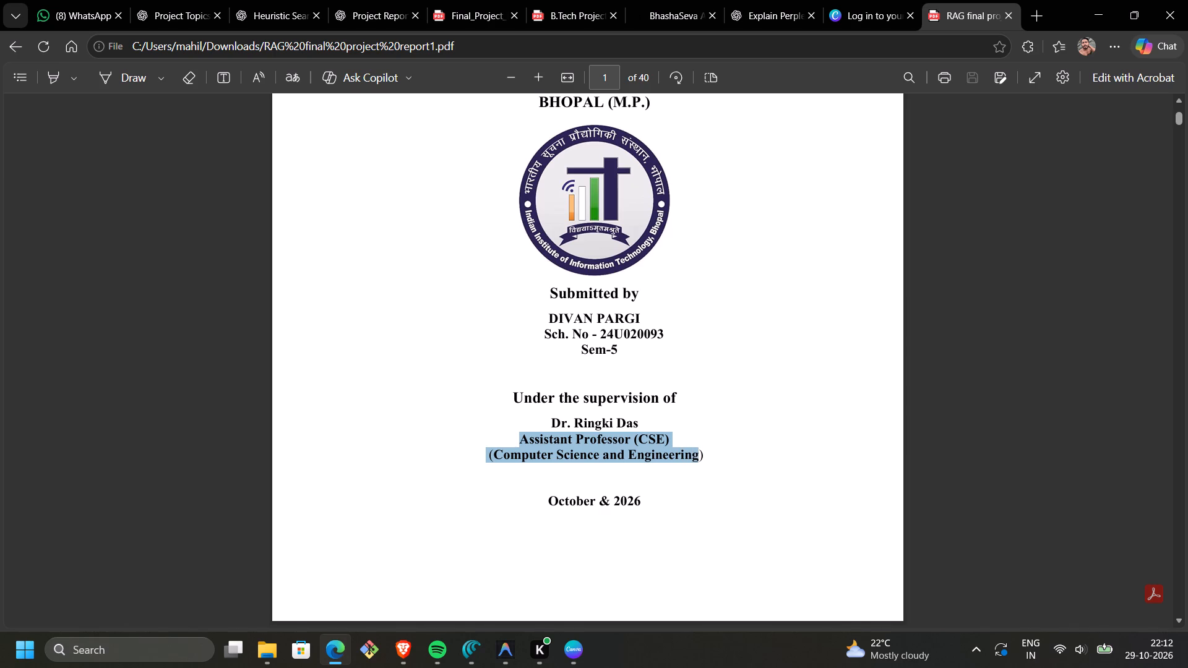
left_click_drag(698, 463, 705, 462)
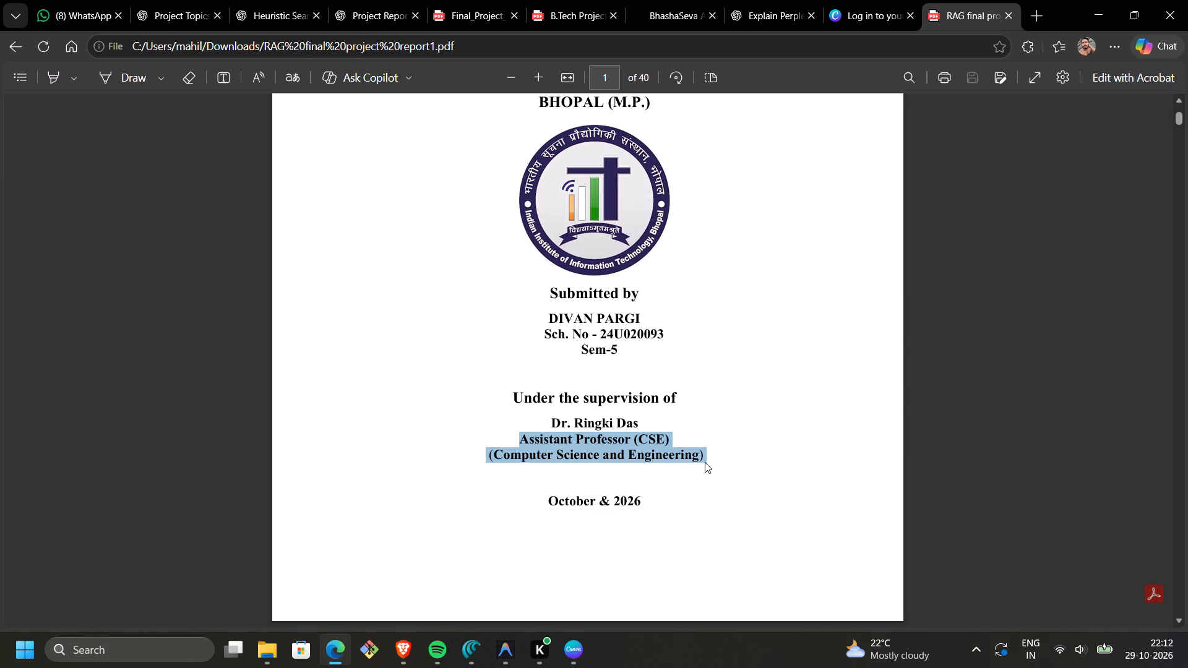
key("ctrl+c")
left_click(705, 462)
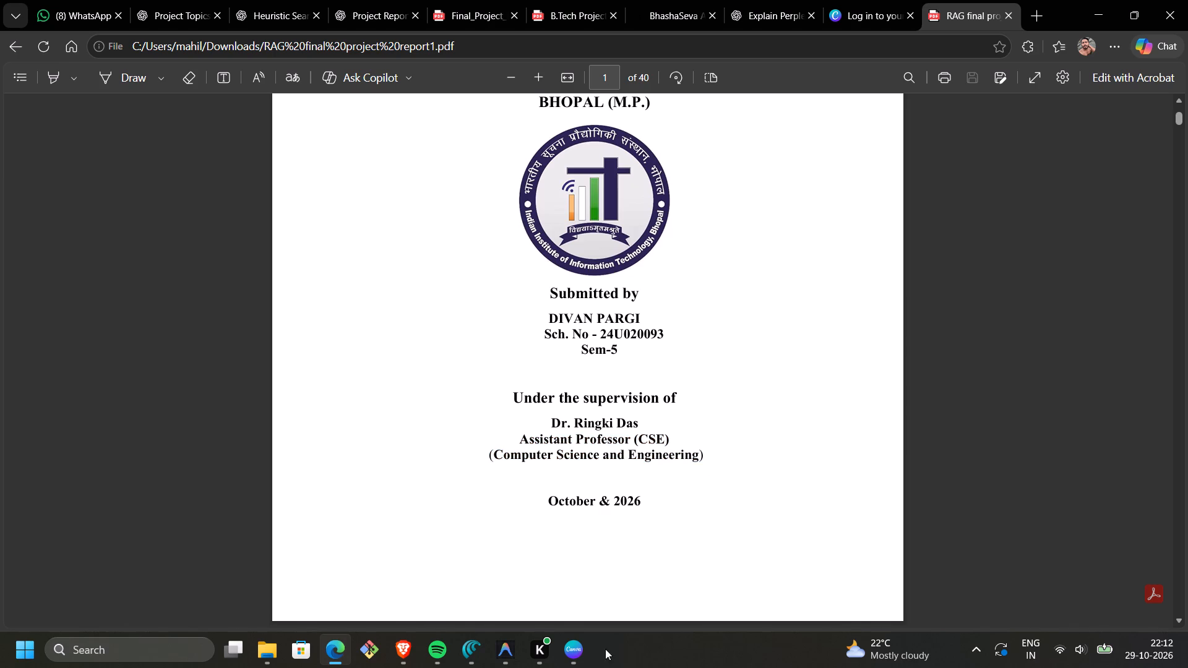
left_click(572, 634)
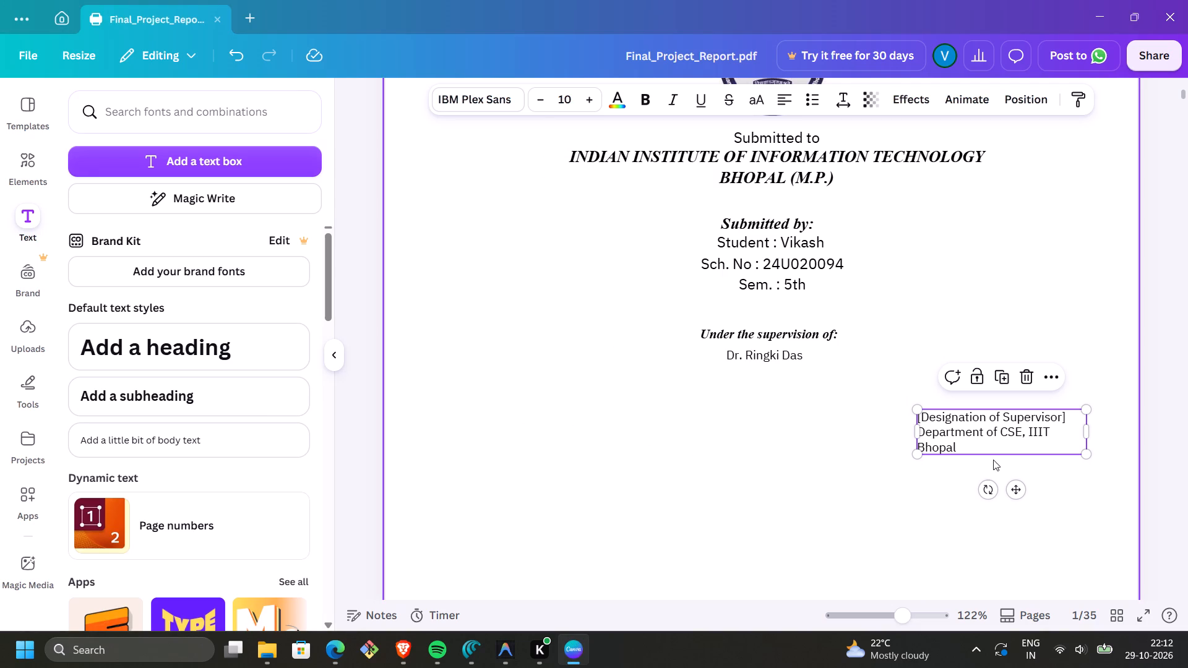
left_click(984, 442)
key("ctrl+v")
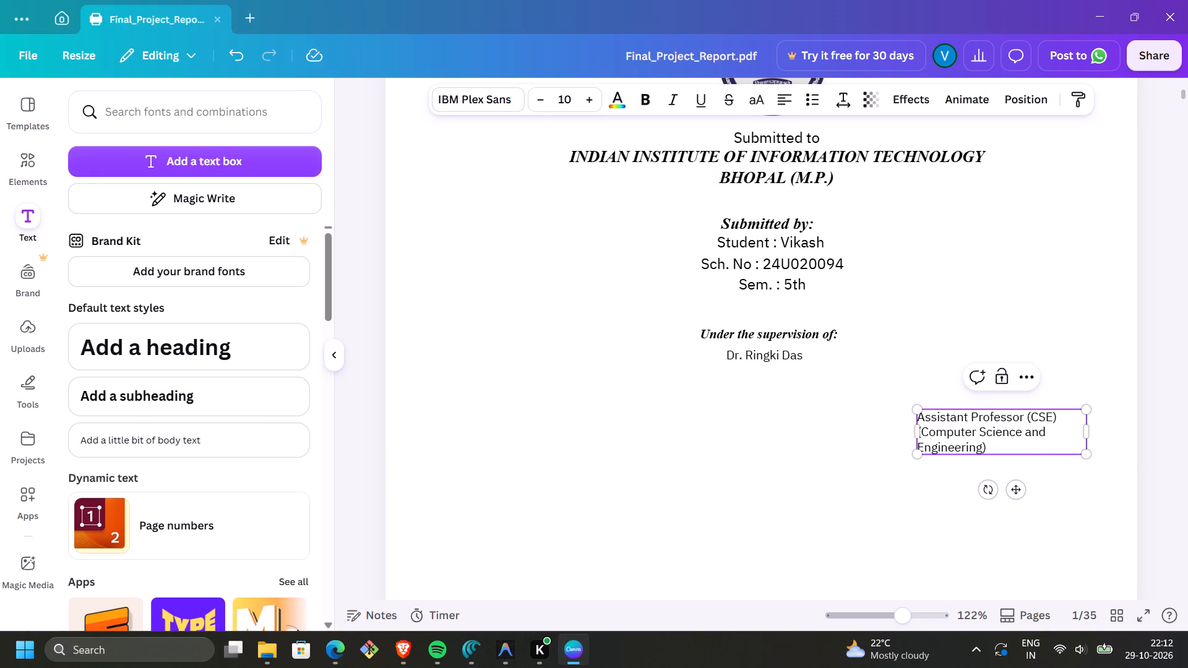
left_click(877, 484)
Move the designation text box directly beneath the supervisor's name.
left_click_drag(968, 445, 910, 445)
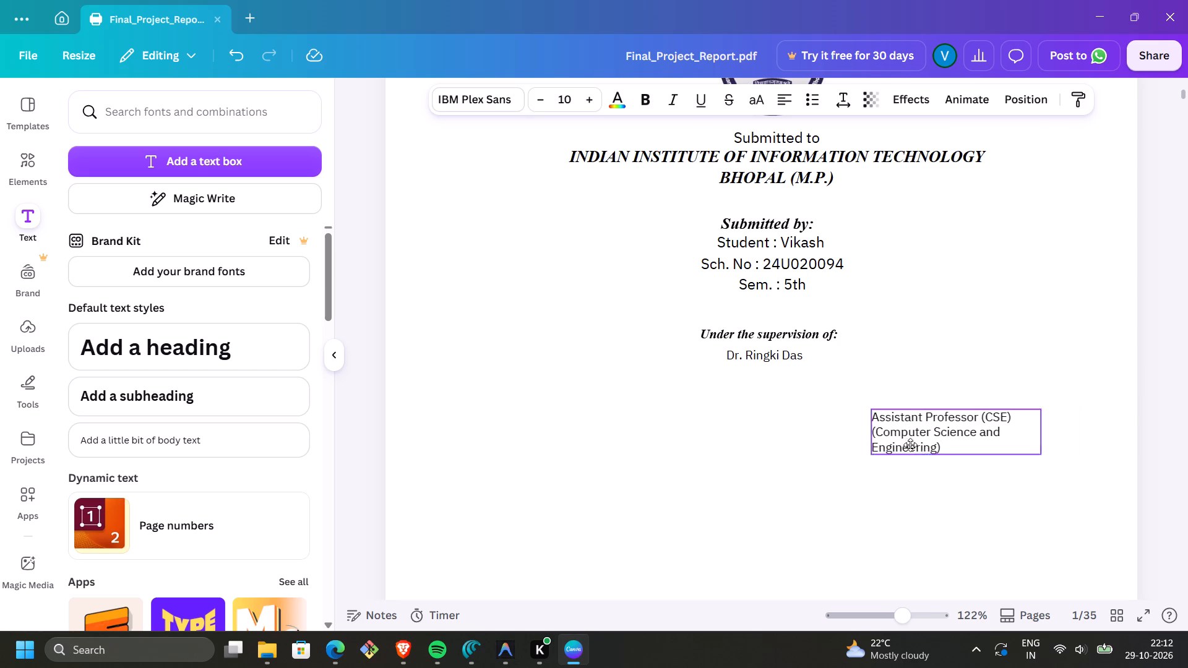
left_click_drag(910, 445, 770, 421)
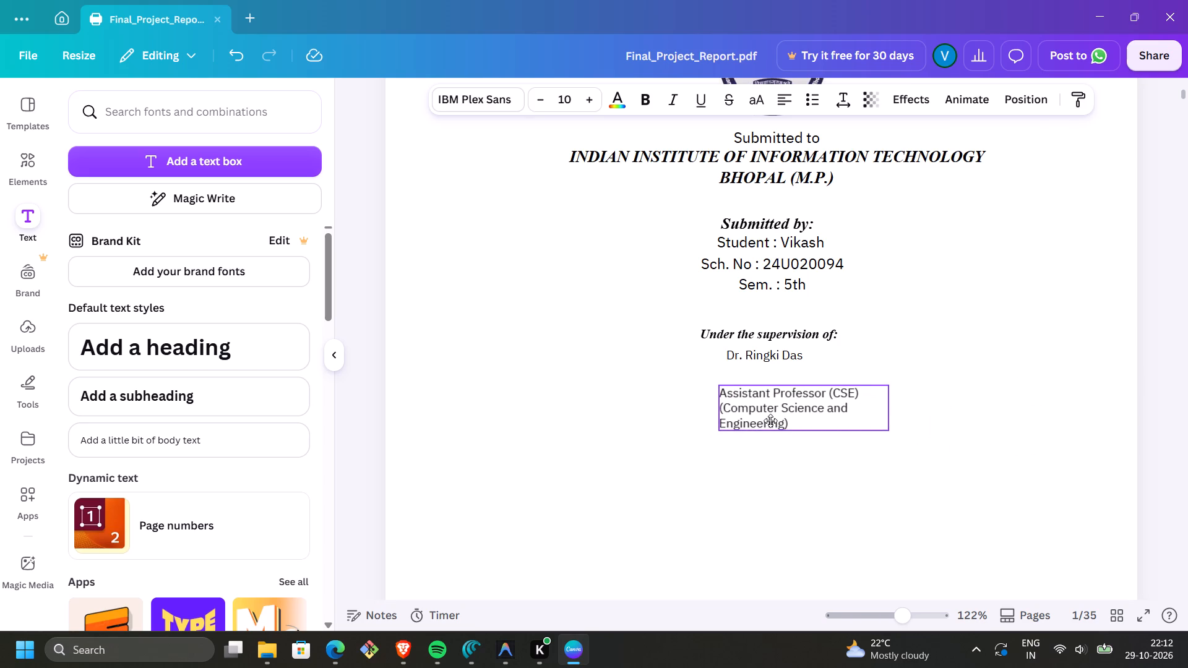
left_click_drag(770, 421, 773, 407)
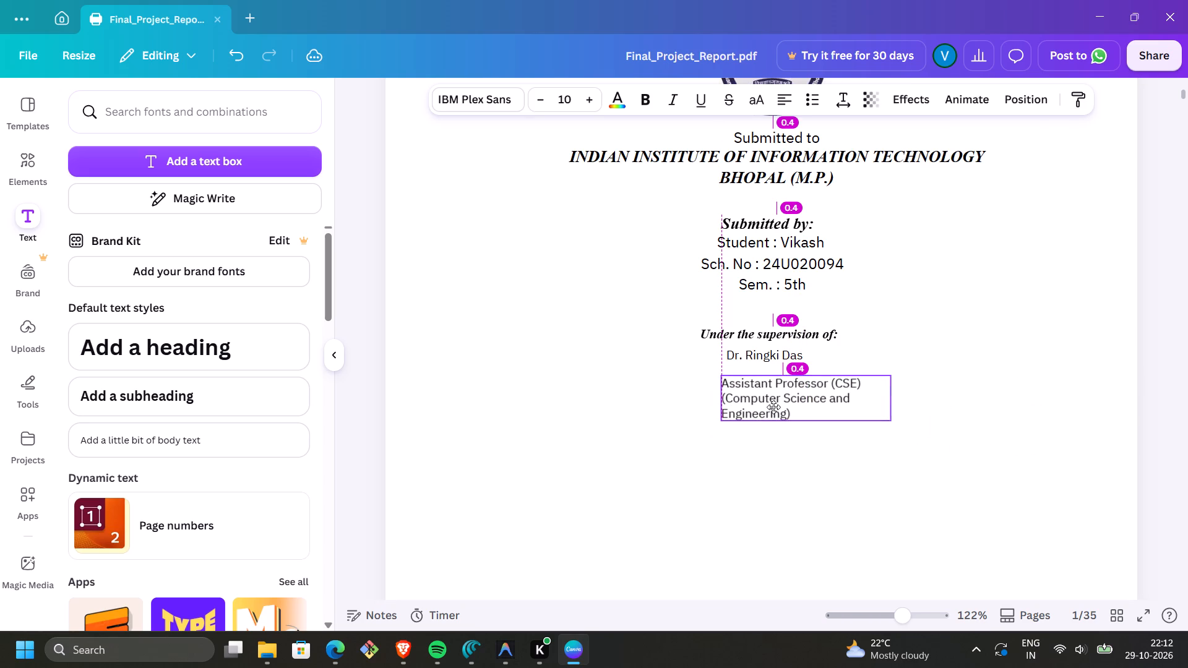
left_click_drag(773, 407, 772, 398)
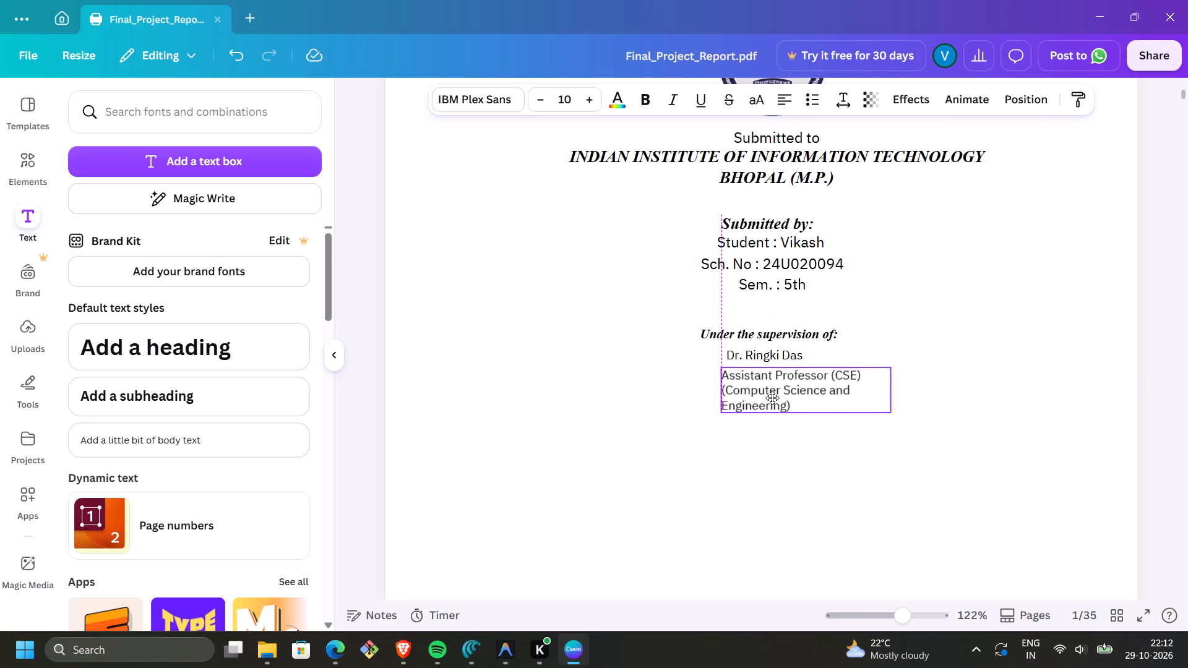
left_click_drag(772, 398, 769, 403)
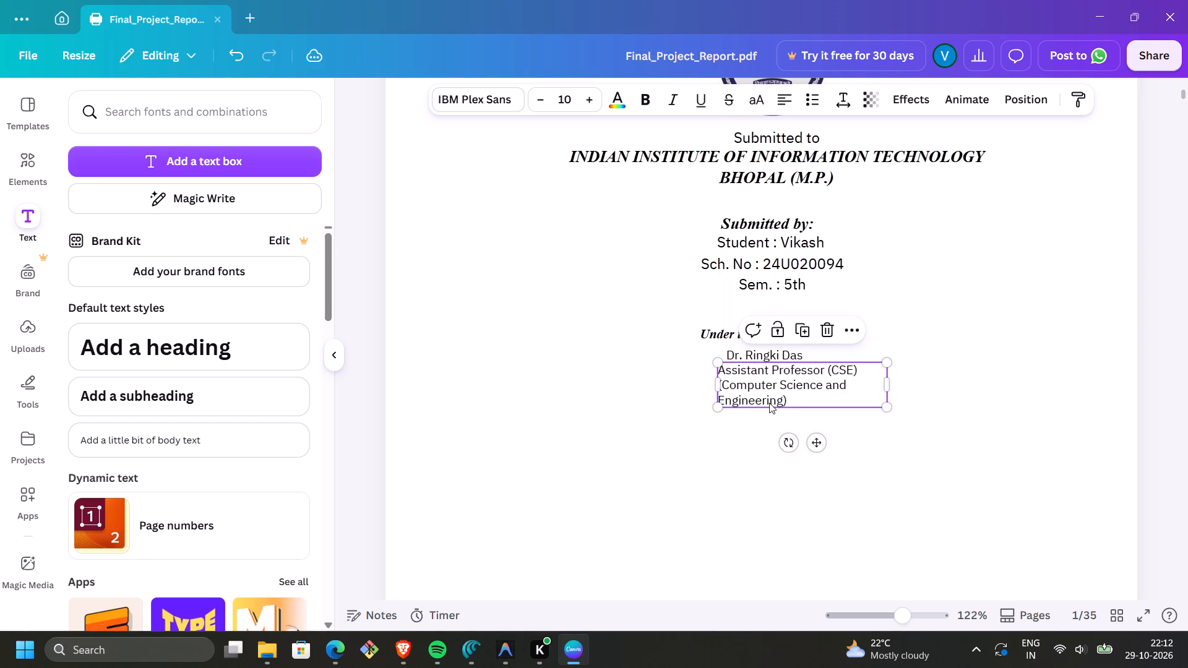
left_click(1001, 432)
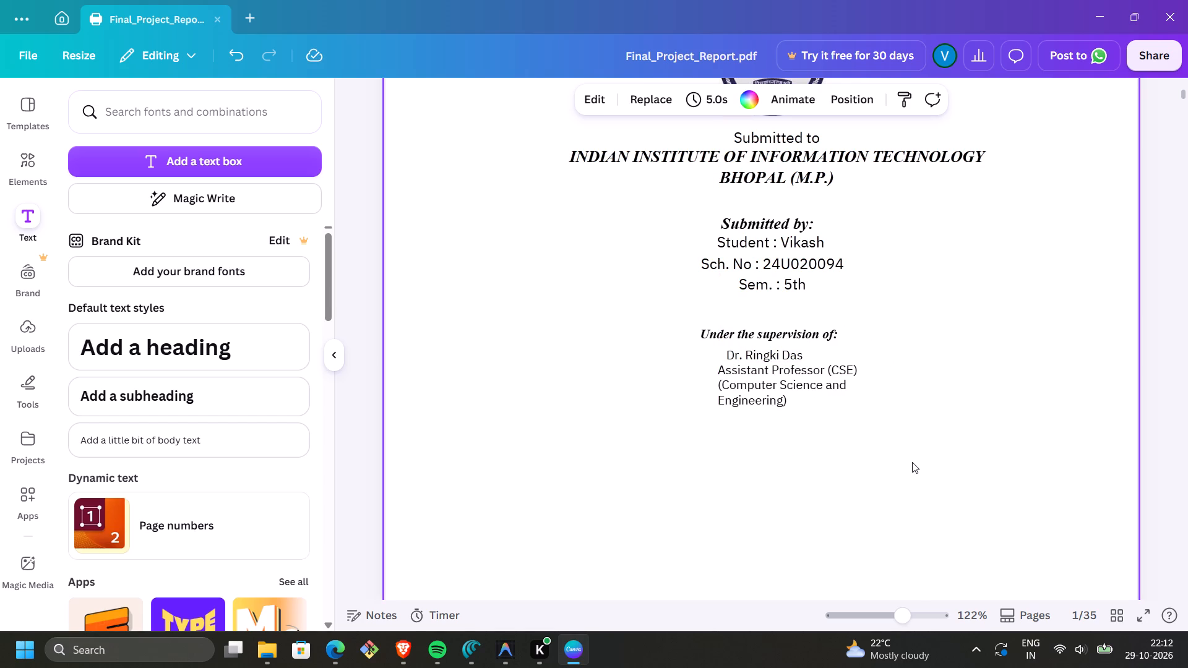
Centre-align the text in the designation box and in the supervisor's name box.
left_click(779, 378)
left_click(783, 99)
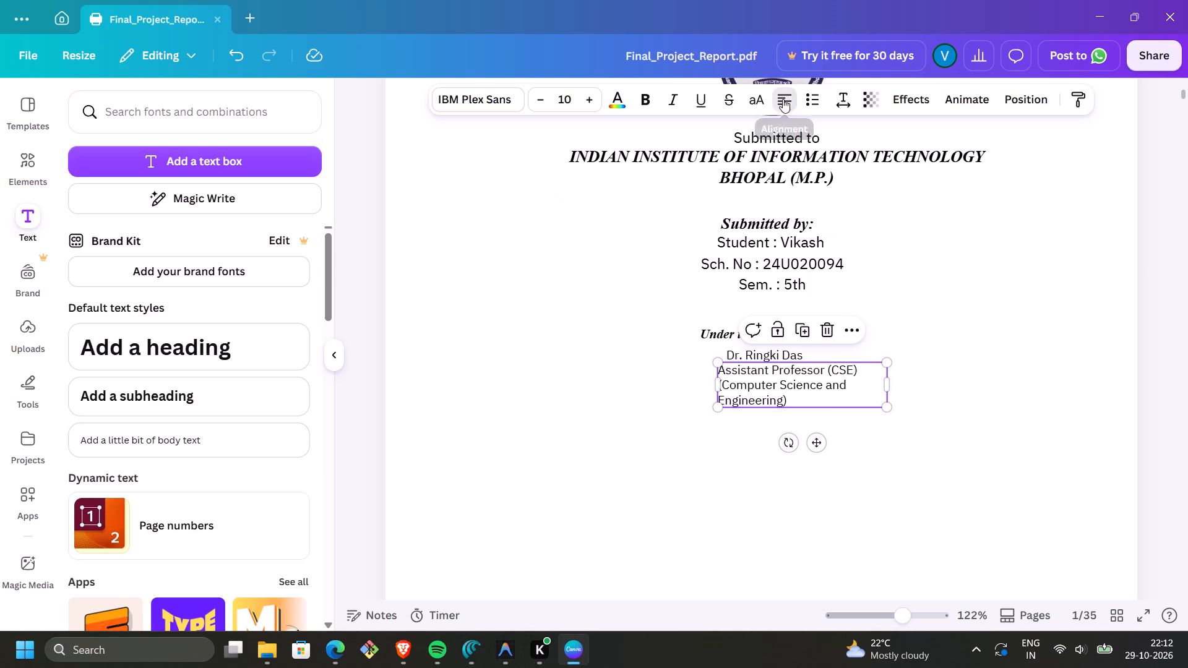
left_click(767, 355)
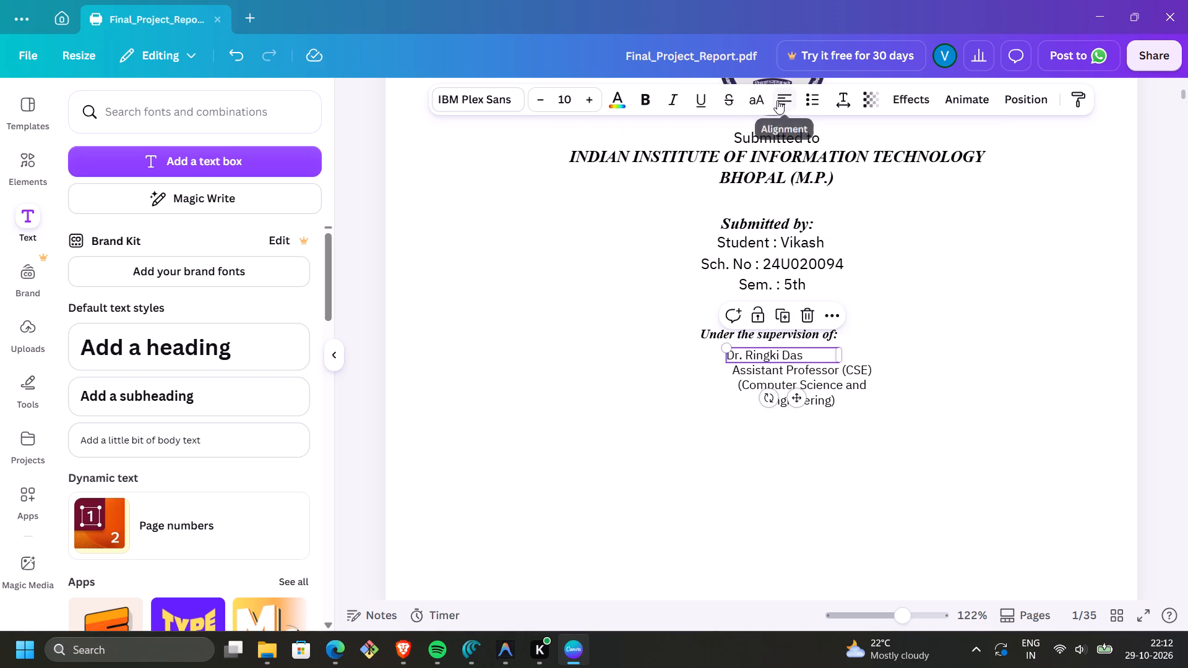
left_click(777, 100)
Shift the supervisor's name box so it sits centred and close under the "Under the supervision of:" heading.
left_click_drag(785, 354, 774, 353)
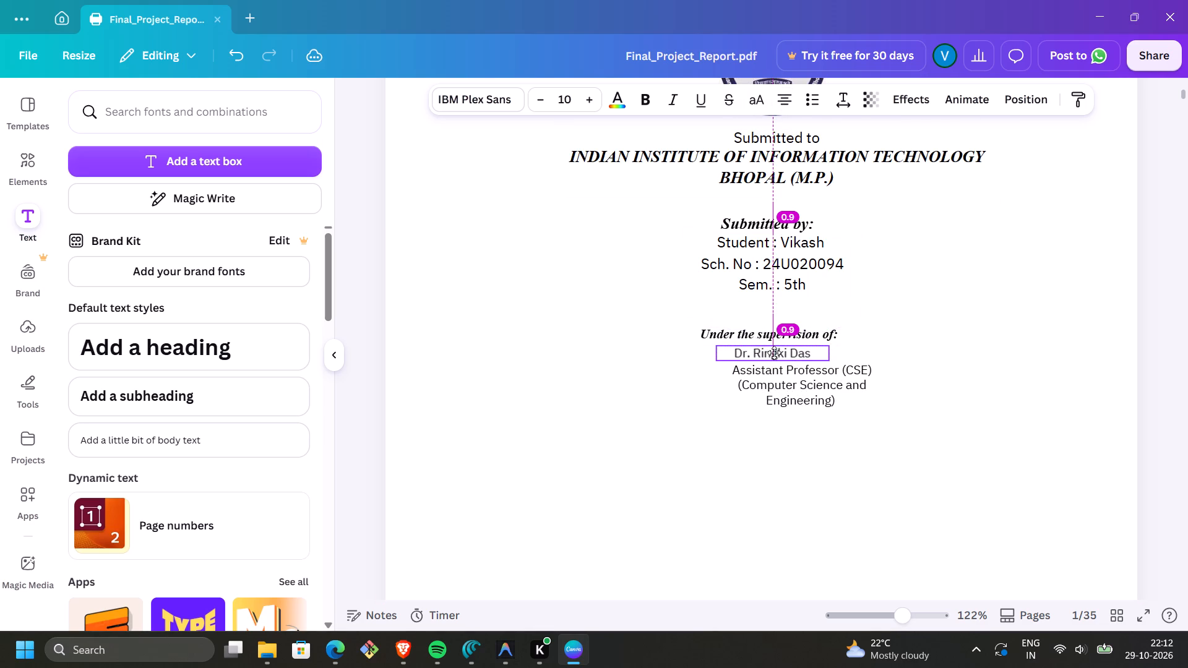
left_click_drag(774, 353, 775, 353)
Position the designation box directly under the supervisor's name, lined up with the centre of the cover text above.
left_click_drag(781, 377, 780, 377)
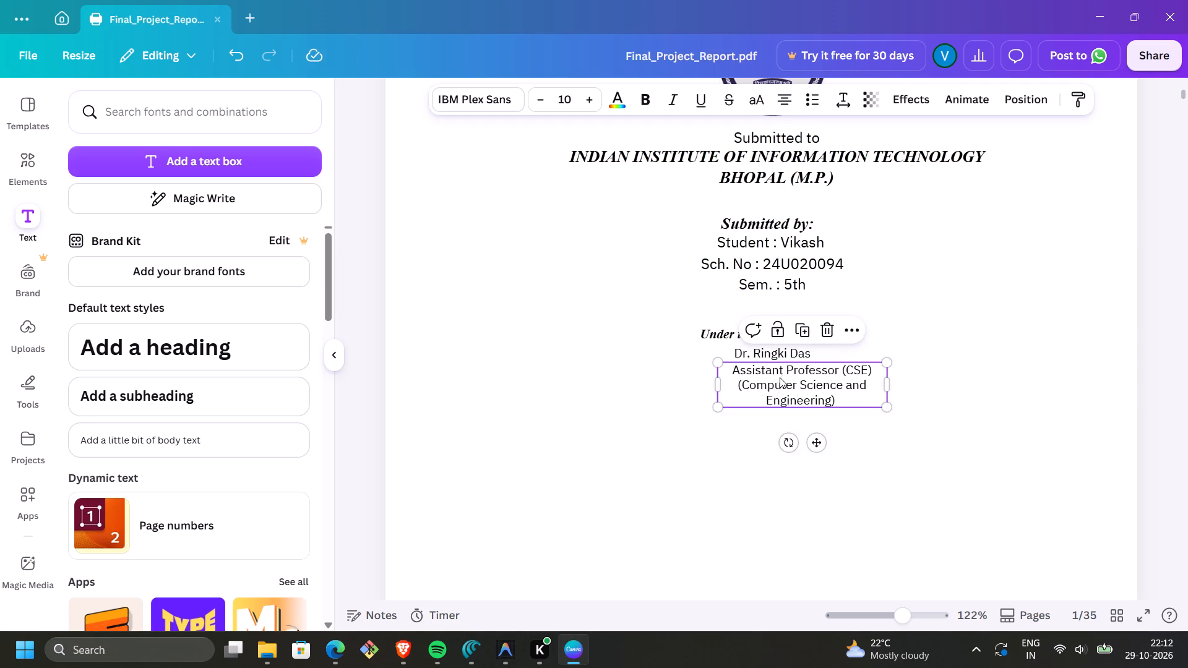
left_click_drag(780, 377, 759, 378)
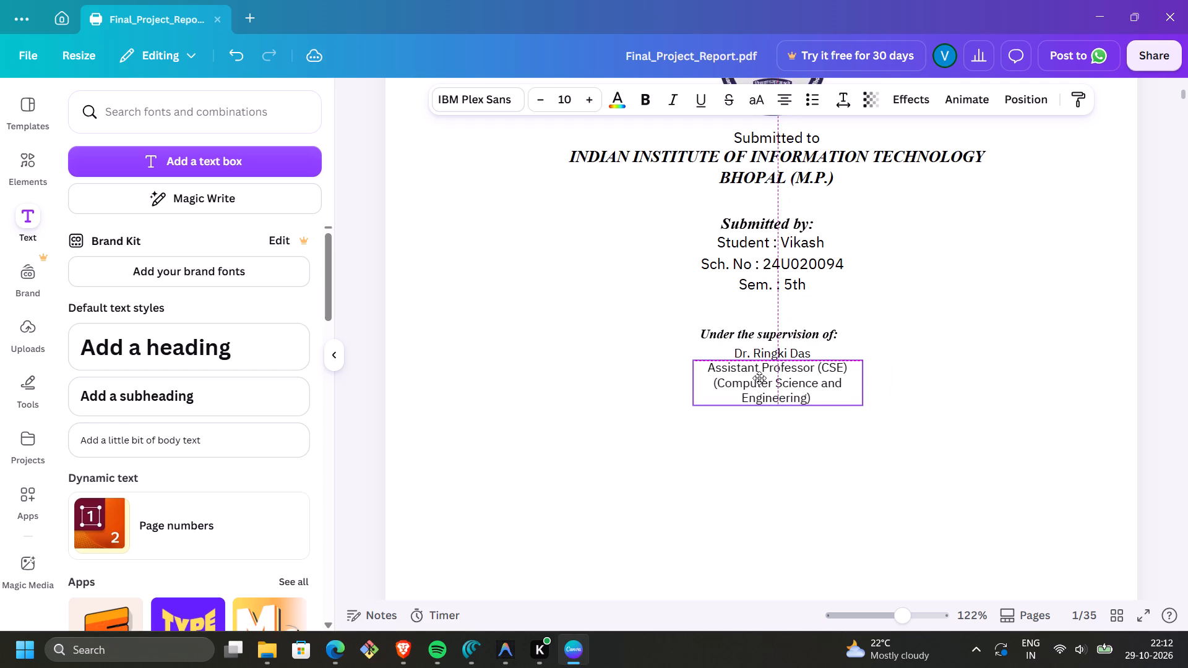
left_click_drag(759, 378, 768, 379)
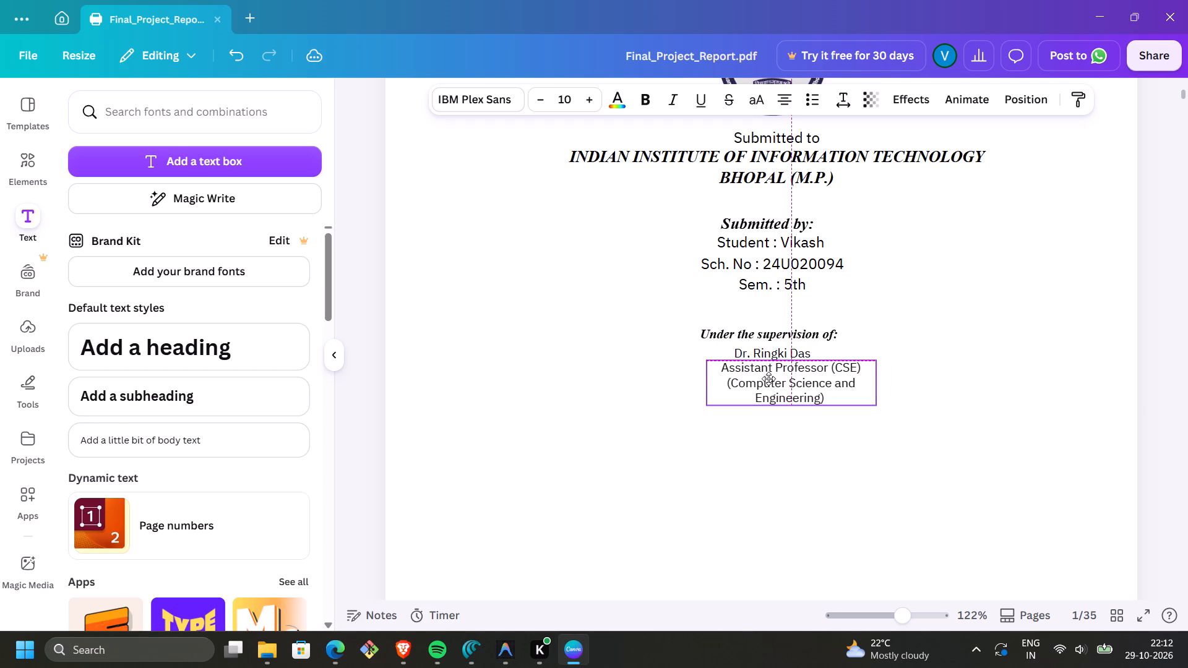
left_click_drag(768, 379, 781, 382)
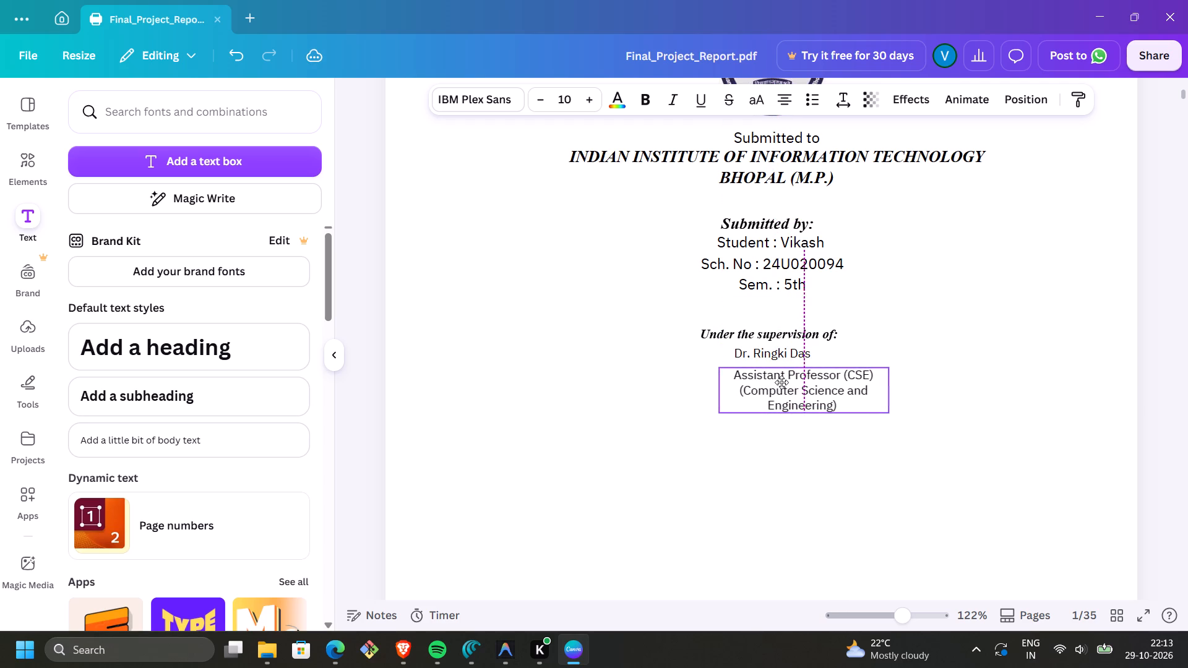
left_click_drag(781, 382, 763, 380)
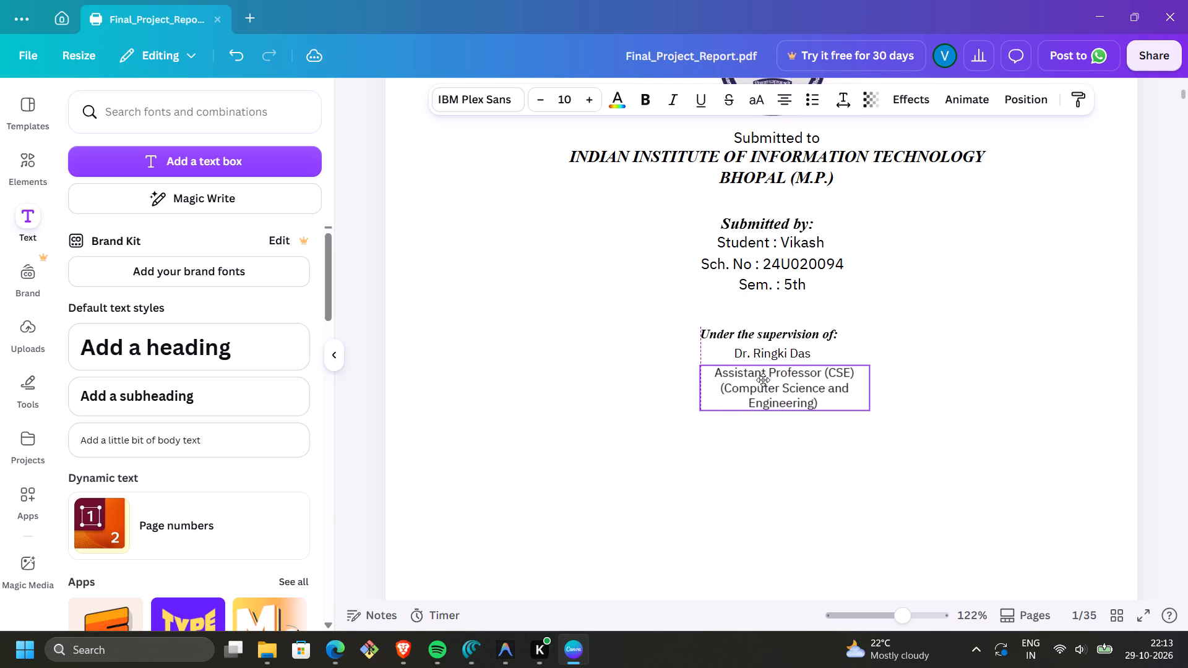
left_click_drag(763, 380, 763, 379)
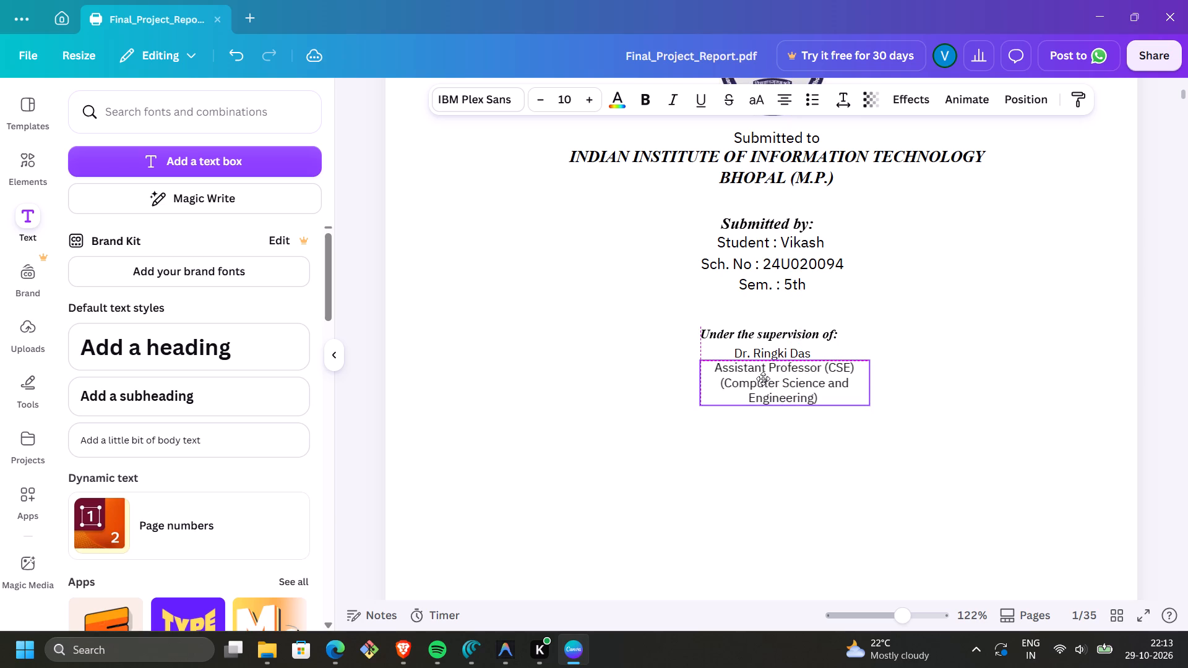
left_click_drag(763, 379, 764, 380)
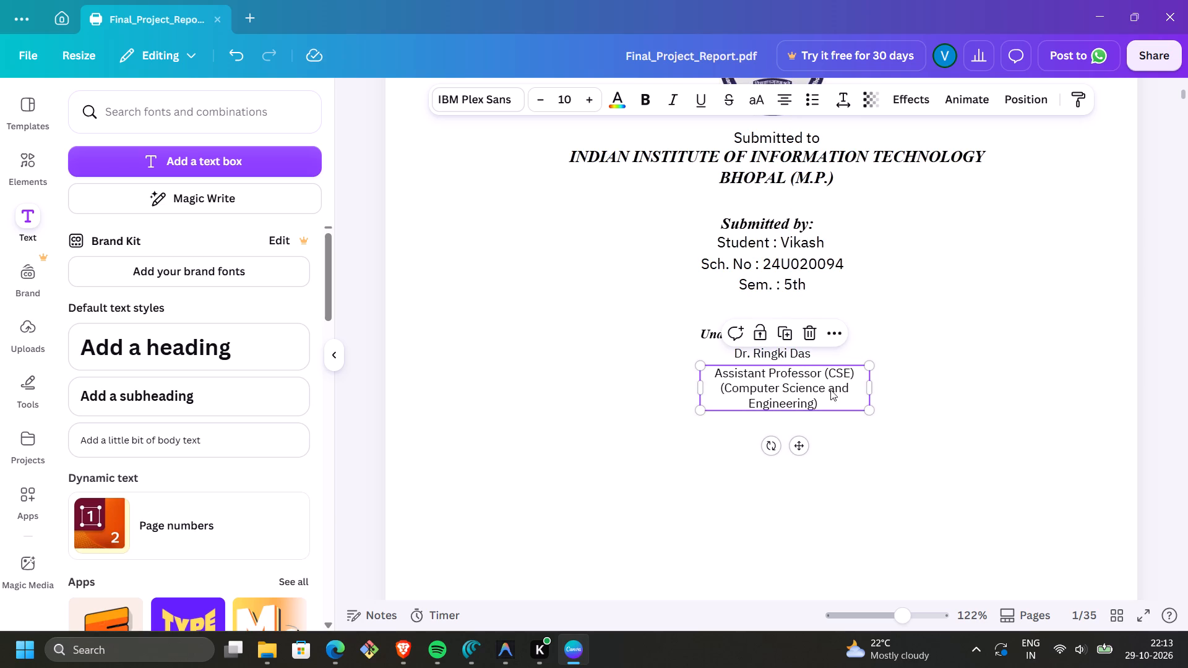
left_click(911, 405)
left_click(804, 388)
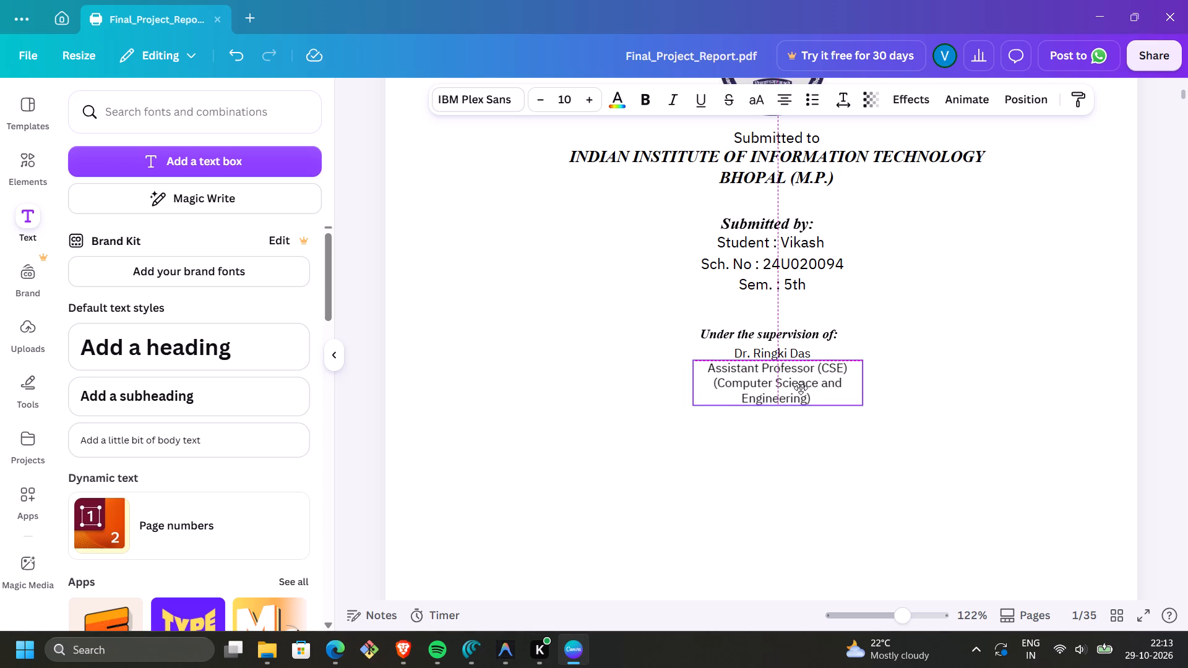
left_click(900, 378)
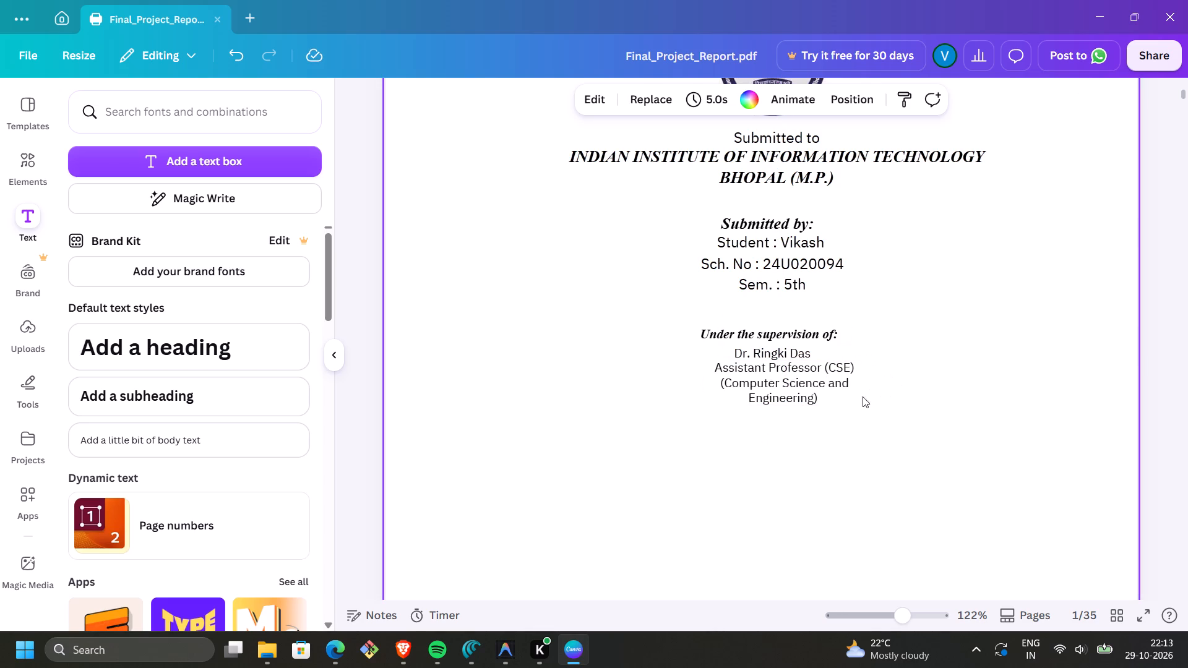
left_click(775, 387)
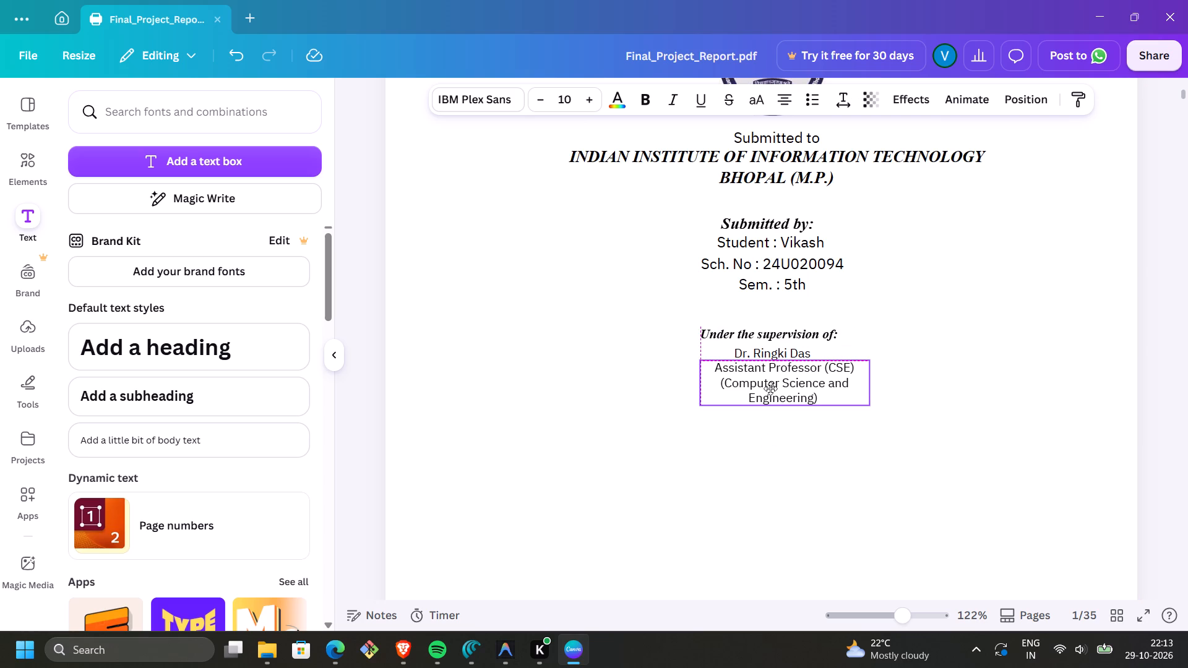
left_click(912, 395)
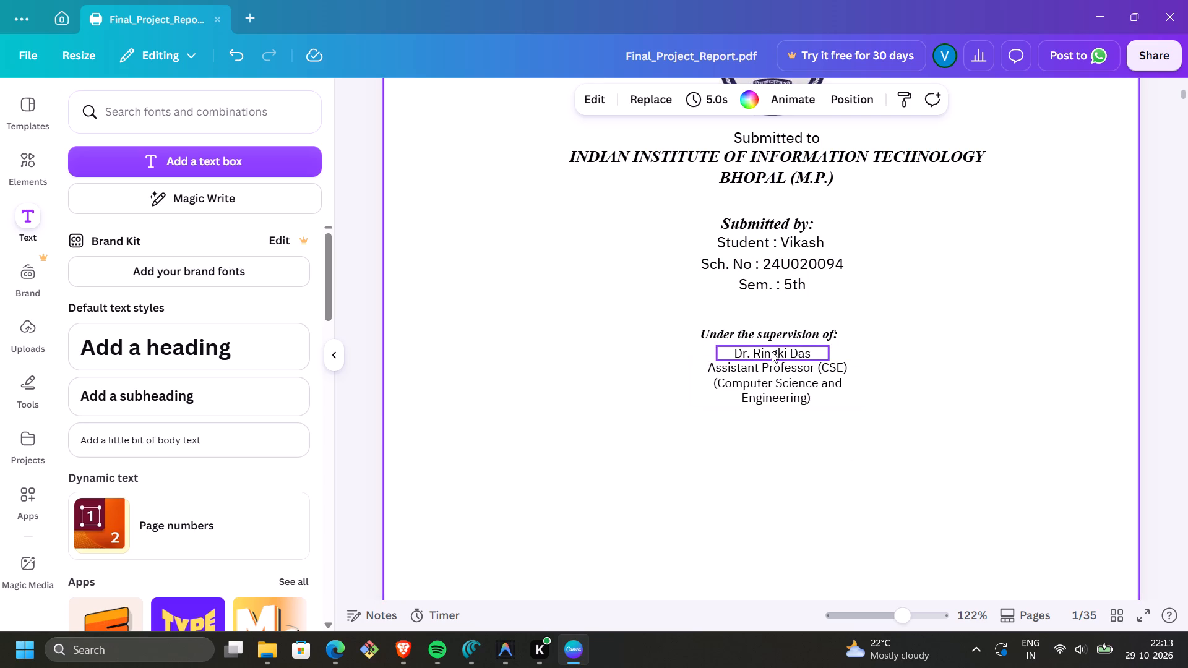
left_click(898, 421)
Move the "May 2026" date to the centre of the cover page, a clear gap below the supervisor details.
scroll(898, 421, "down", 1)
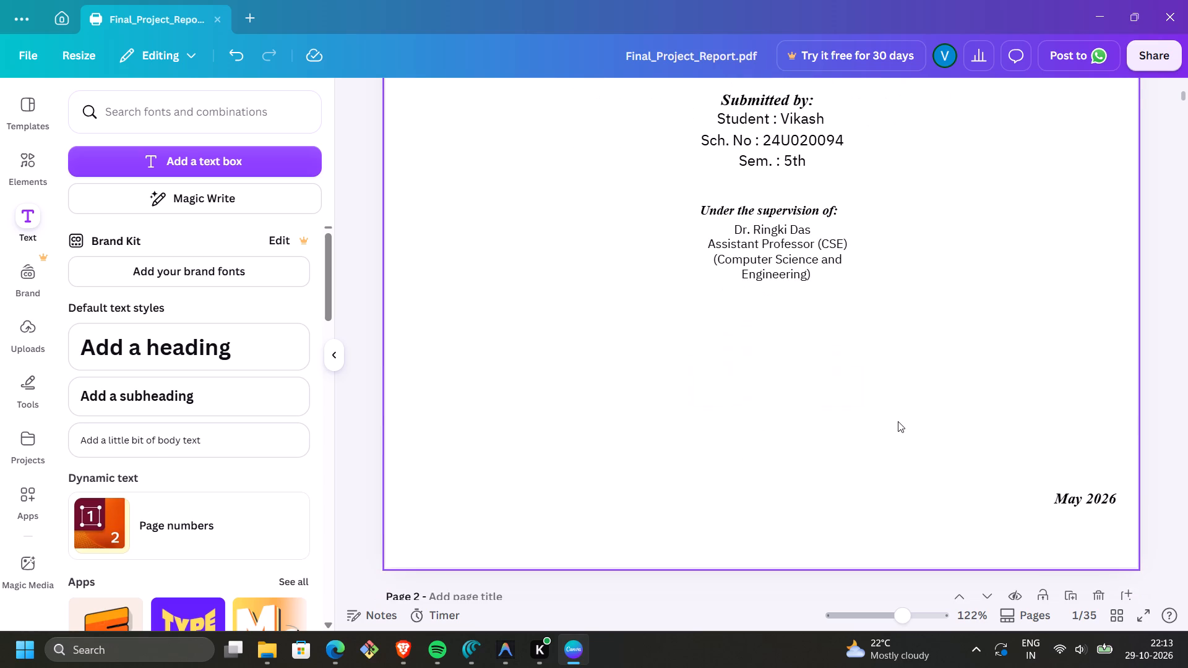
scroll(898, 421, "down", 1)
left_click_drag(1058, 500, 981, 479)
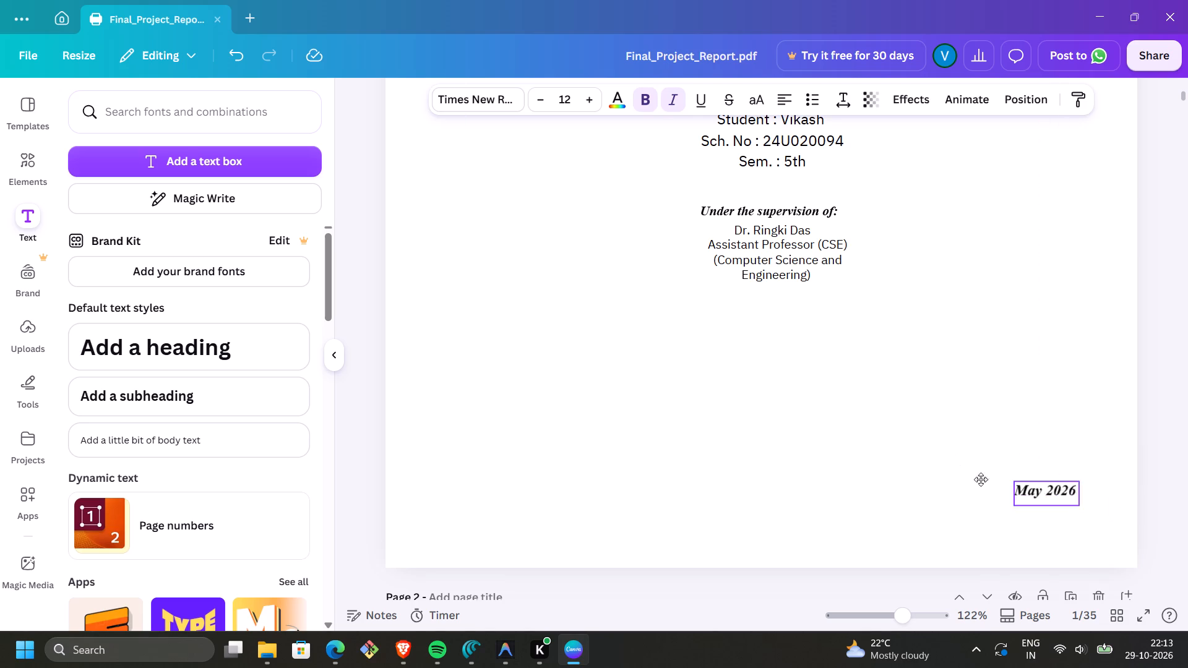
left_click_drag(981, 479, 752, 366)
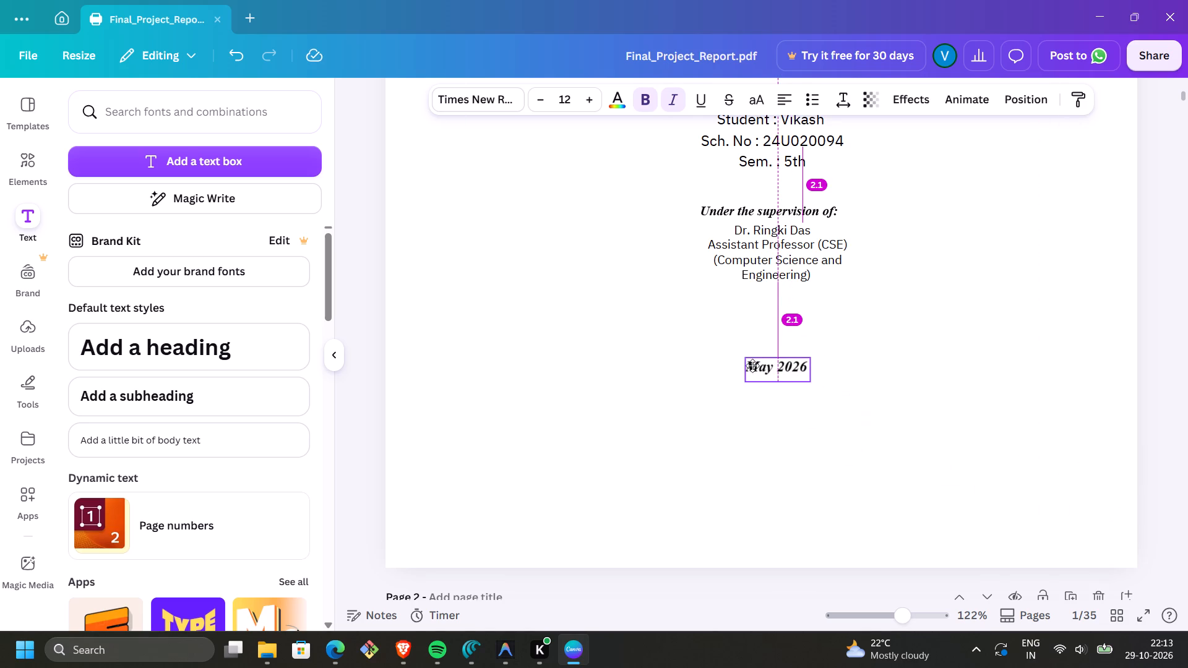
Move the "May 2026" date up the cover page, closer beneath the supervisor details.
left_click_drag(752, 366, 757, 359)
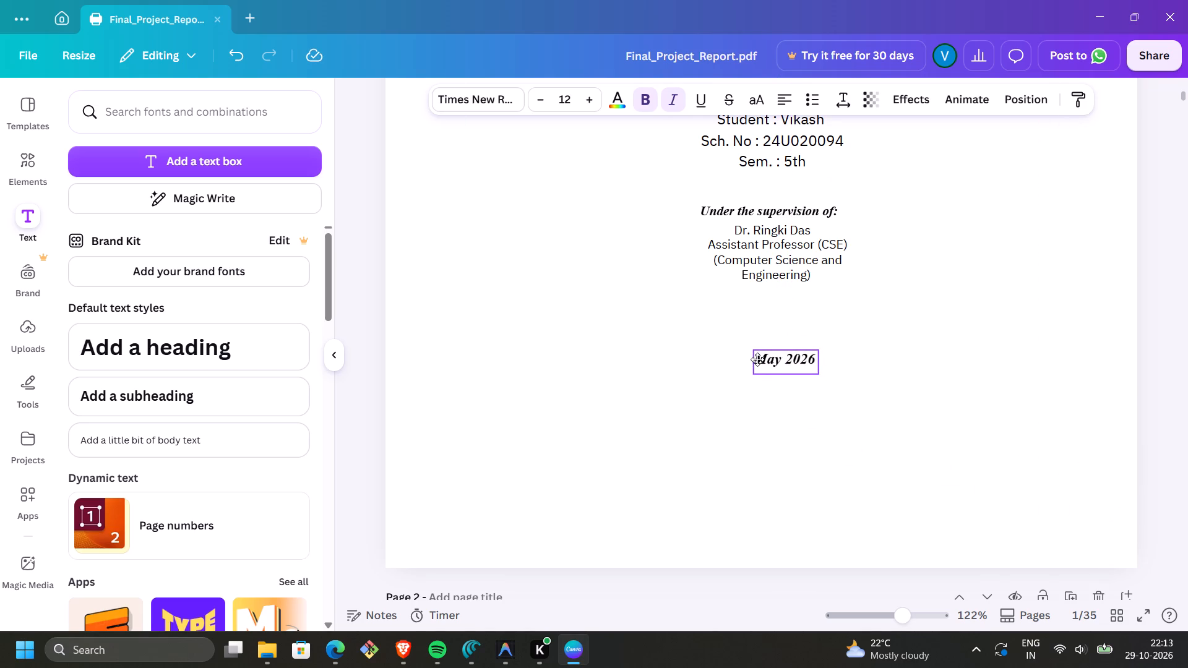
left_click_drag(757, 359, 758, 357)
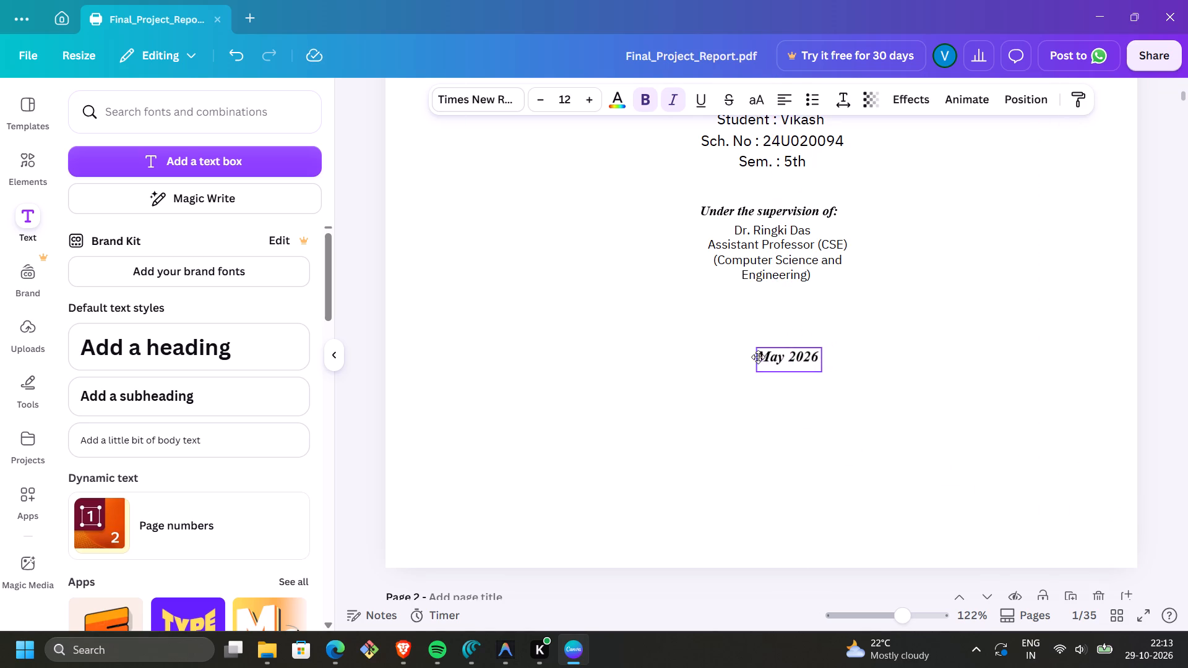
left_click_drag(758, 357, 744, 346)
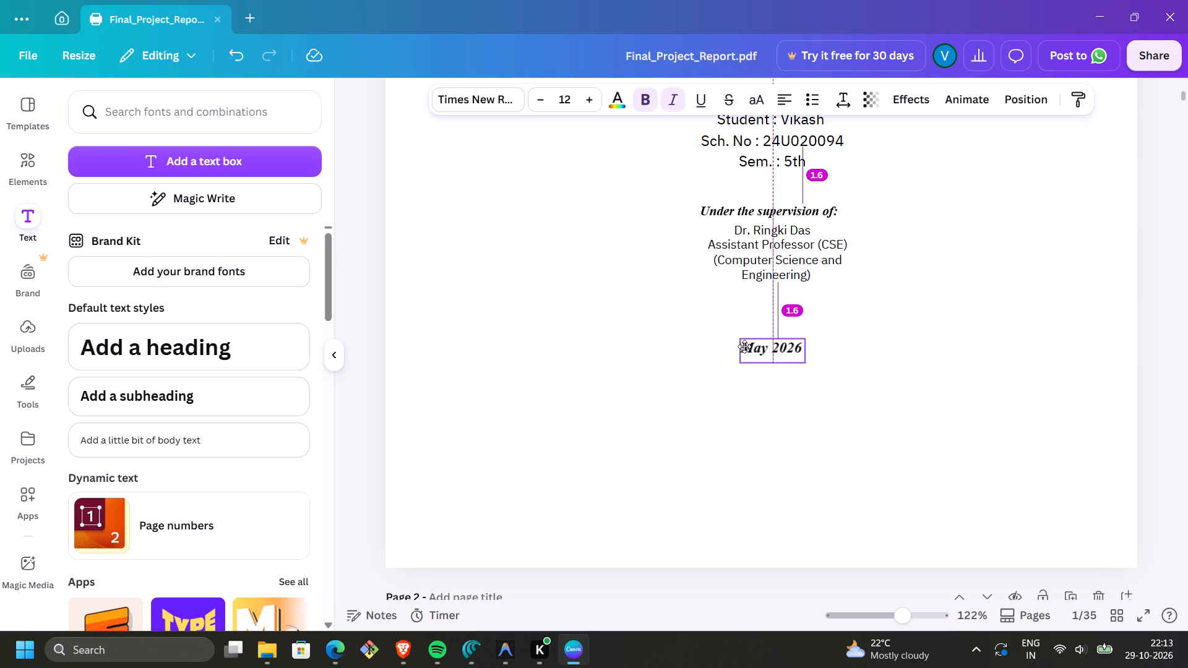
left_click_drag(744, 346, 746, 334)
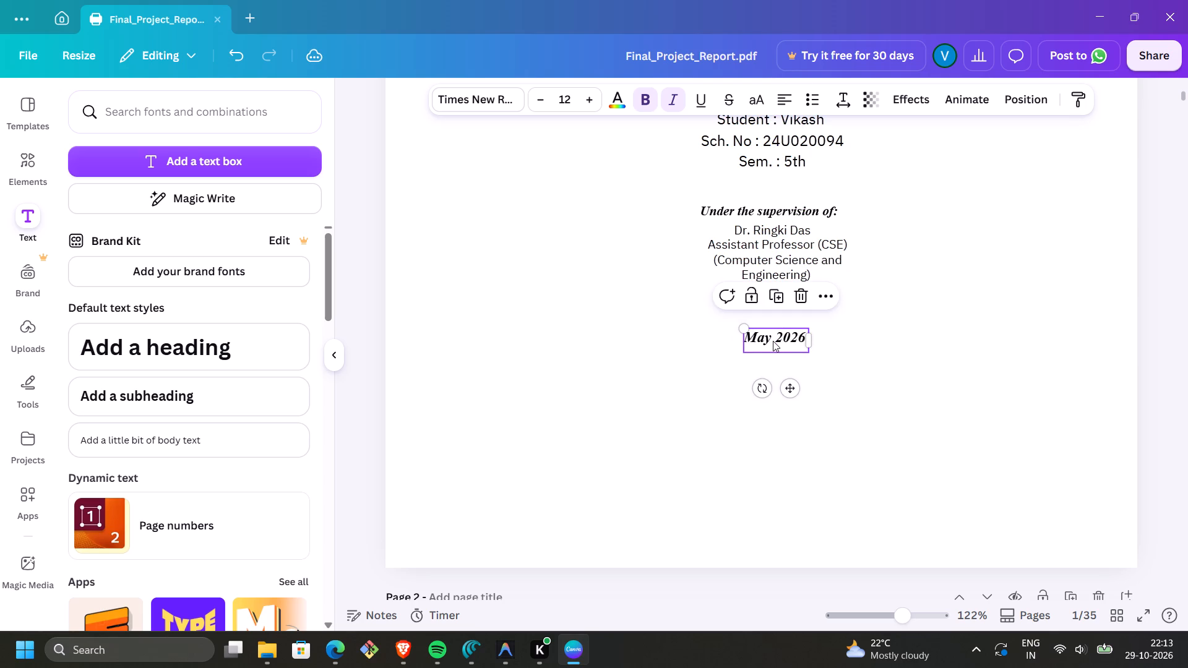
Change the month in the cover page date to October, keeping the year 2026.
left_click(773, 341)
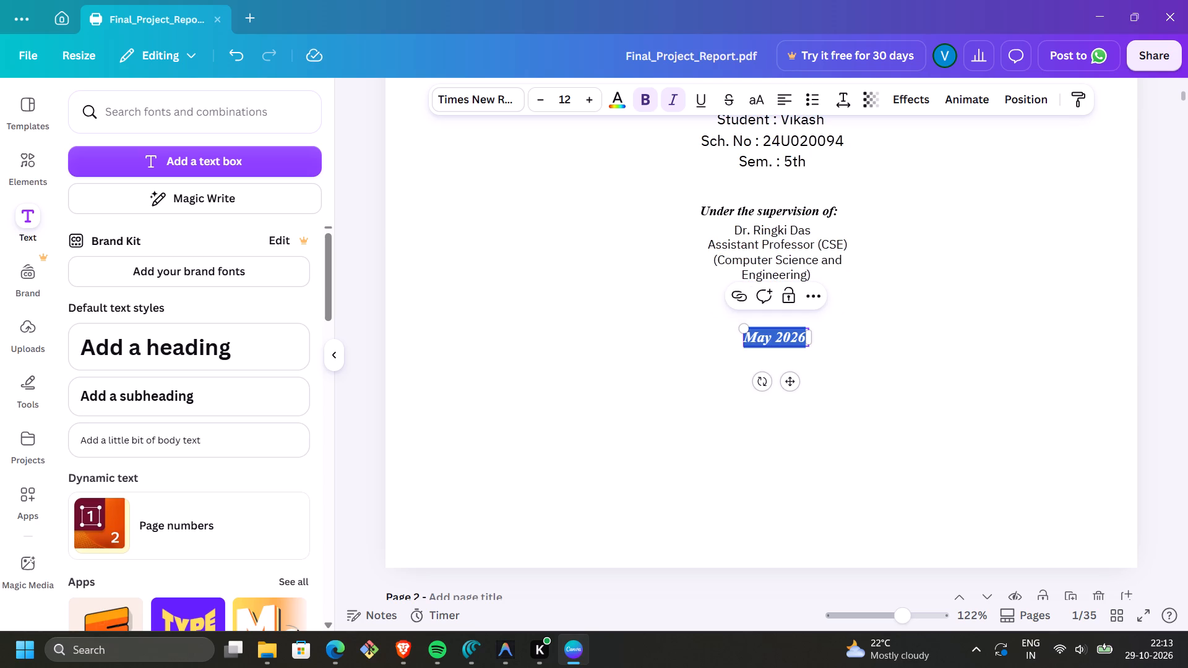
left_click(773, 341)
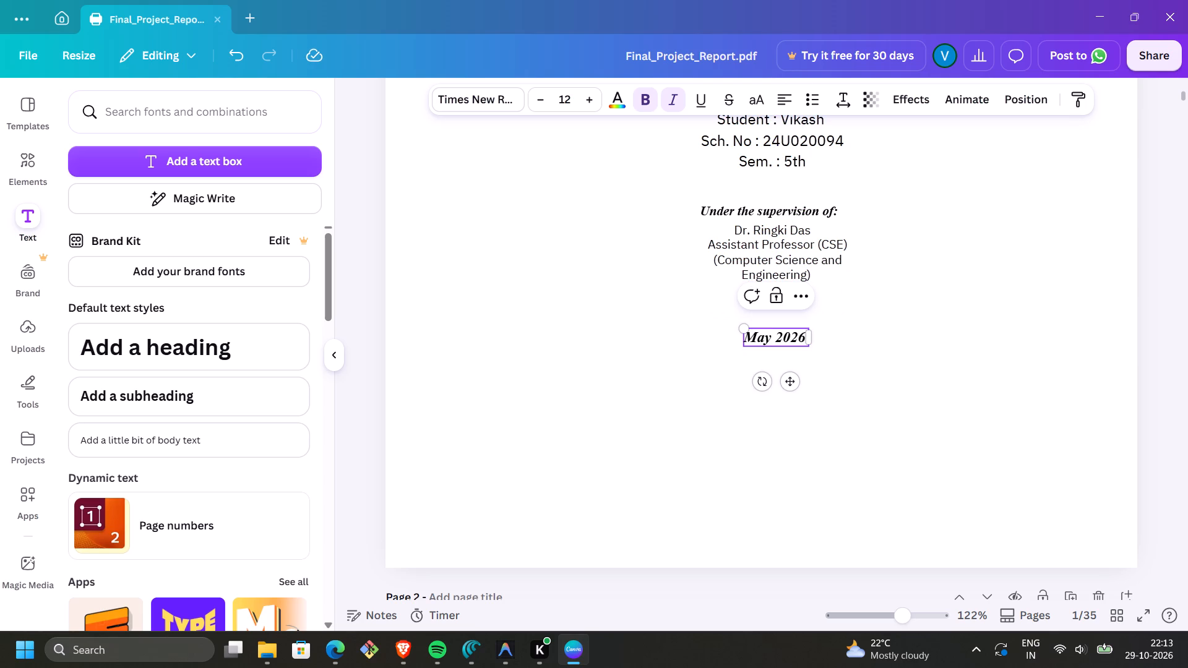
key("BackSpace")
key("BackSpace")
key("BackSpace")
key("shift+o")
key("c")
key("o")
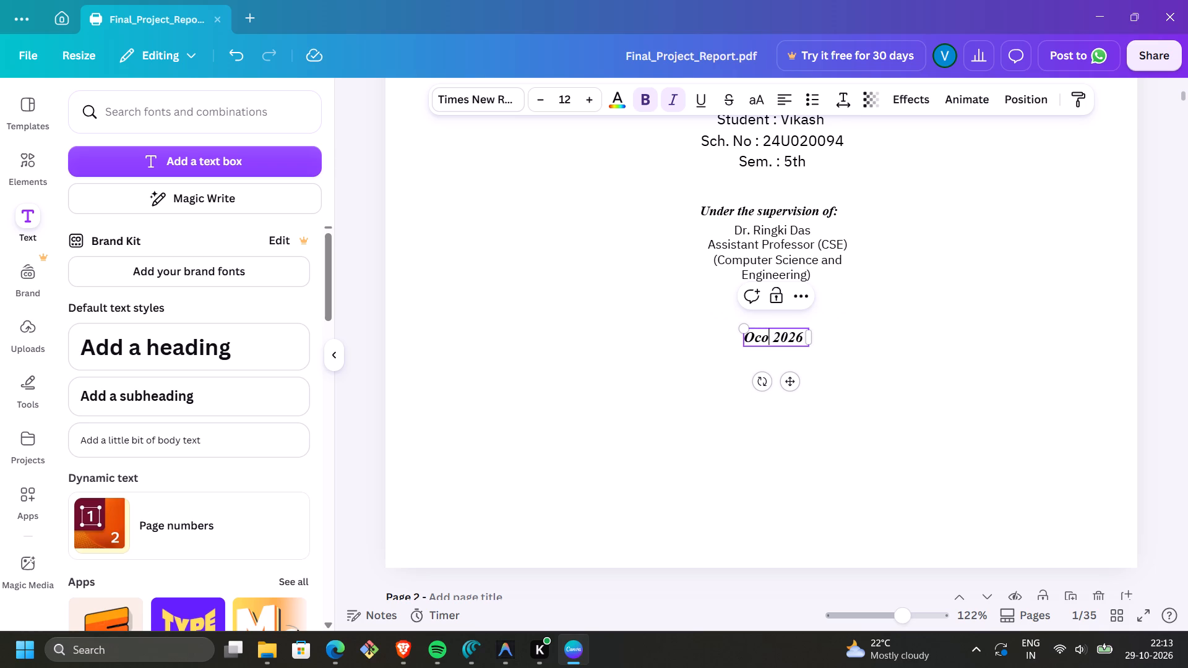
key("BackSpace")
key("t")
type("ober")
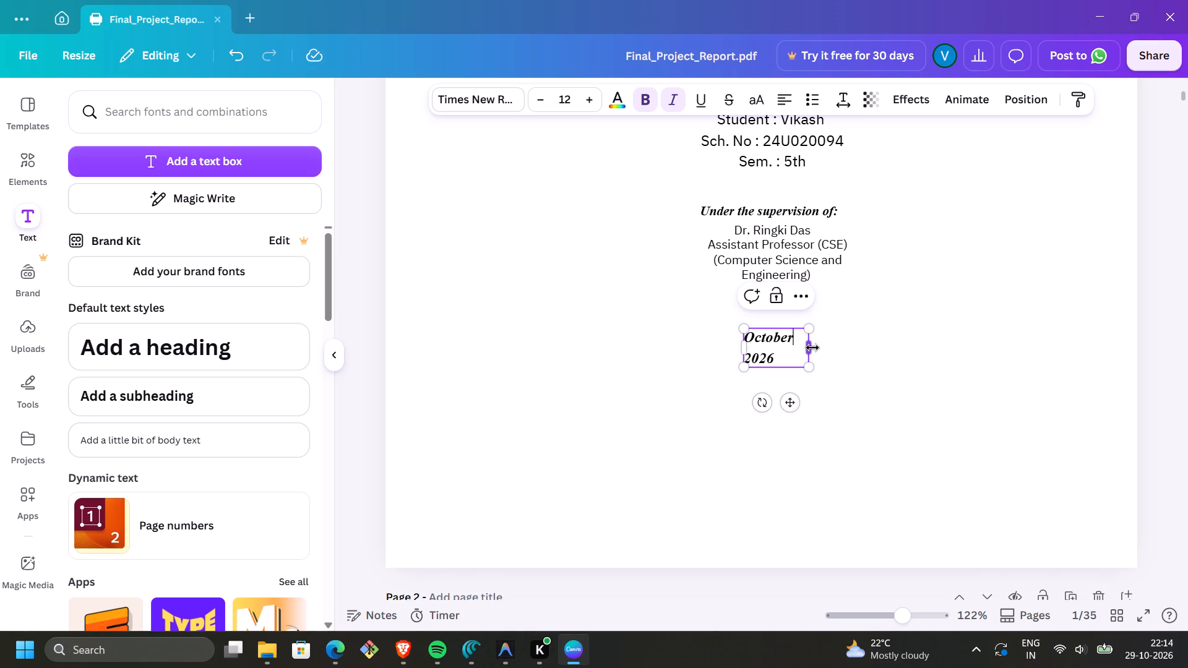
Widen the date's text box so "October 2026" fits on one line, and centre-align its text.
left_click_drag(812, 348, 840, 352)
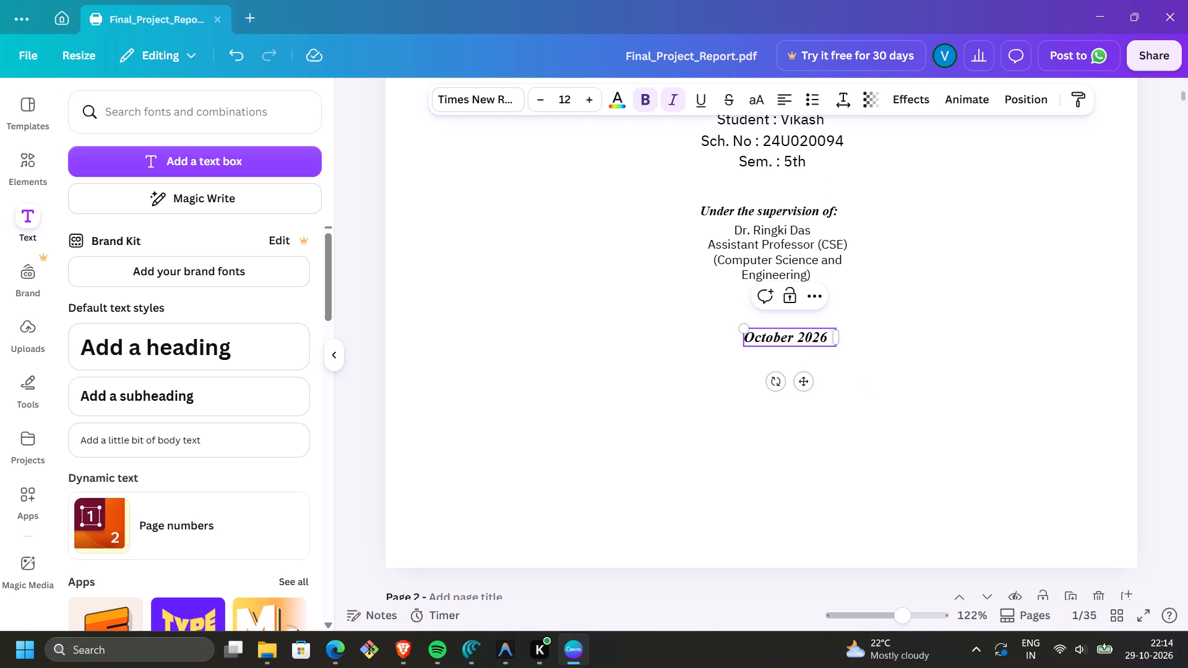
left_click(788, 89)
left_click(900, 294)
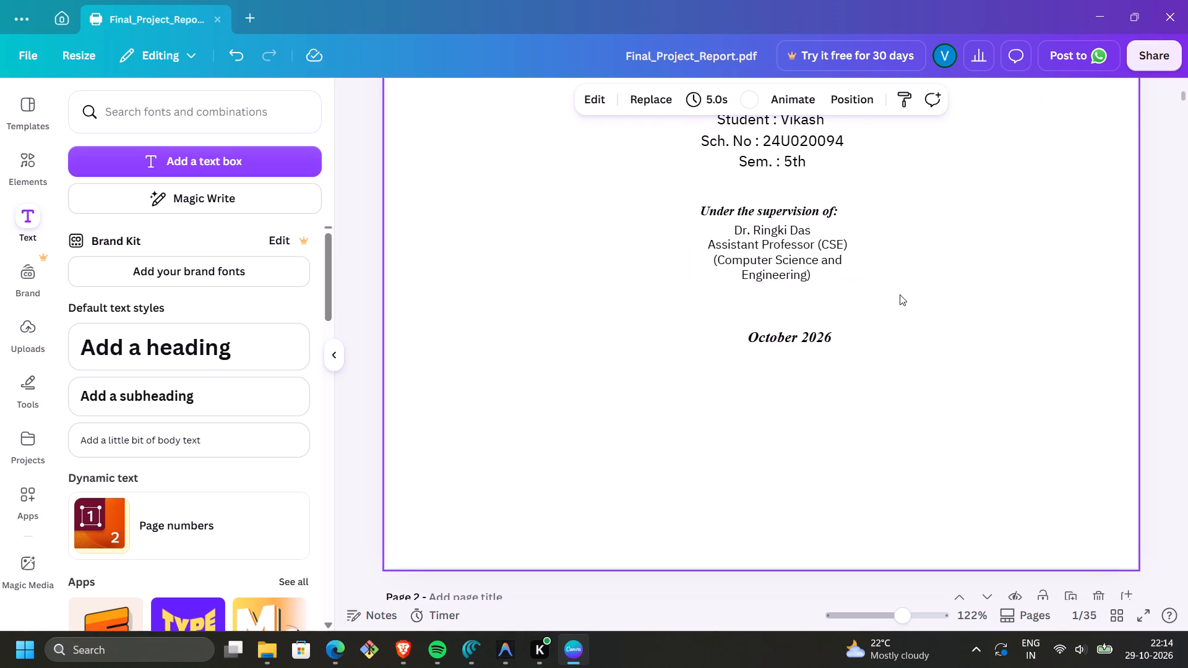
Reposition the "October 2026" date so it sits centred just below the supervisor details.
left_click_drag(784, 335, 770, 320)
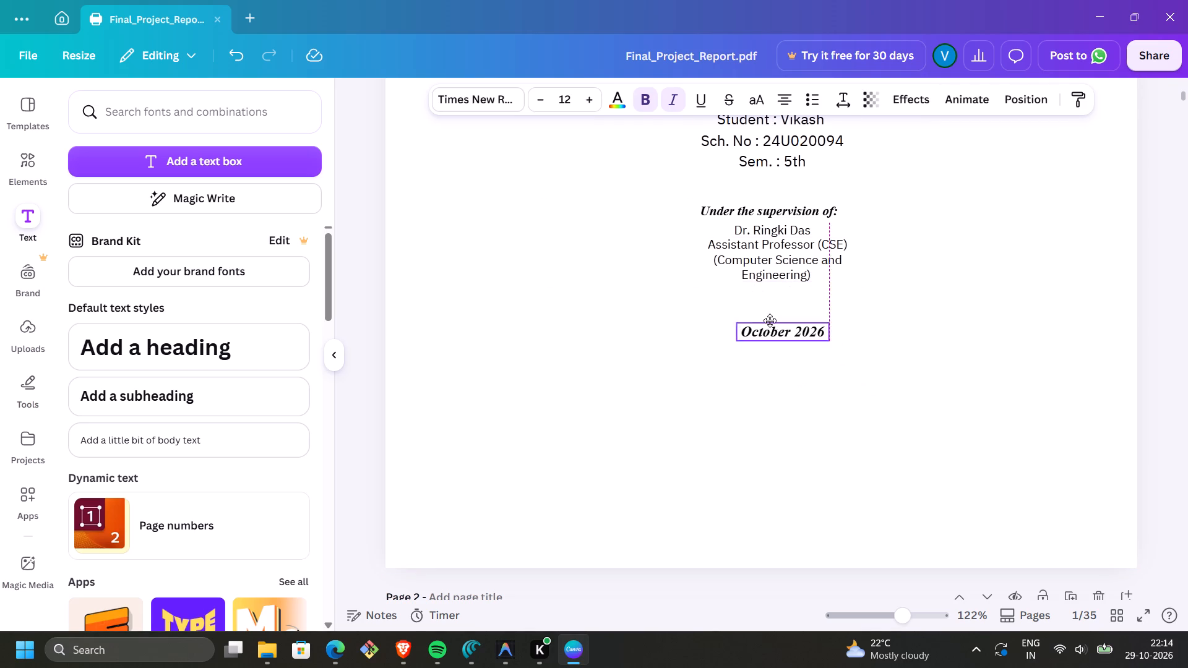
left_click_drag(770, 320, 772, 325)
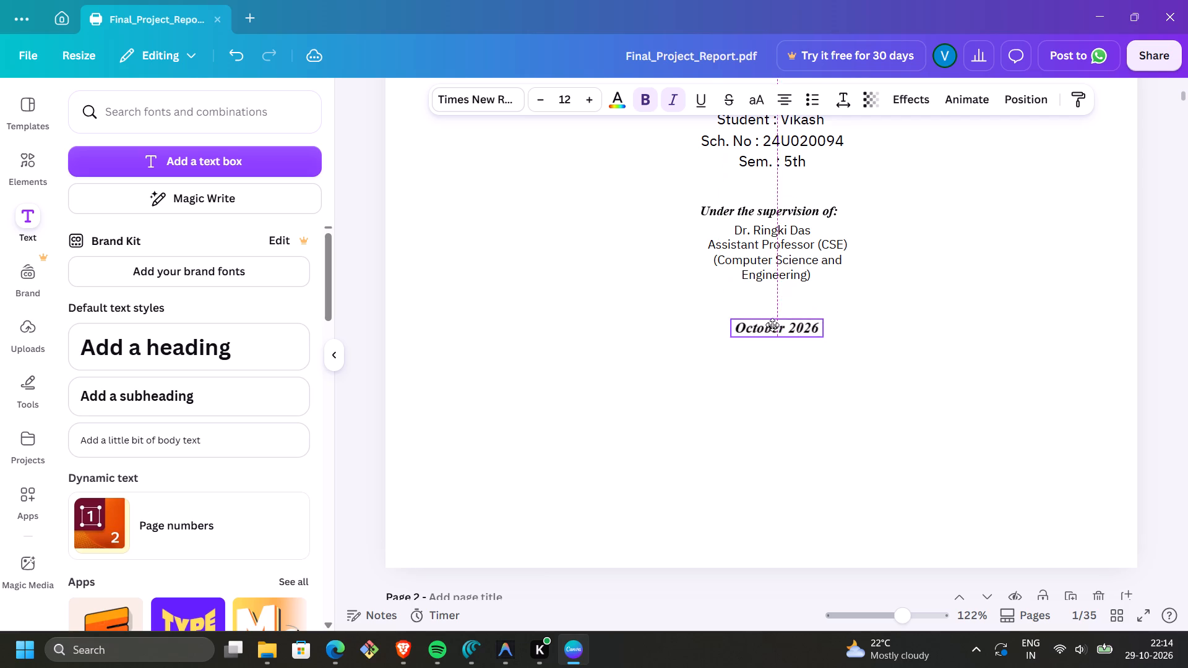
left_click_drag(772, 325, 771, 327)
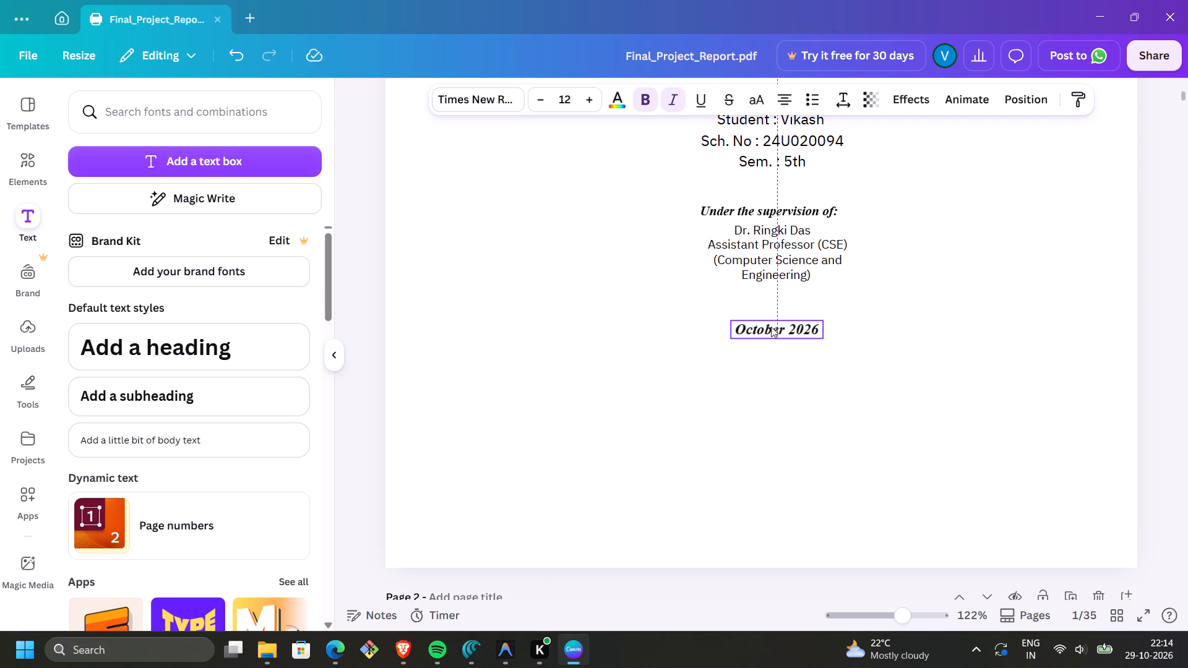
left_click(866, 325)
scroll(866, 325, "up", 2)
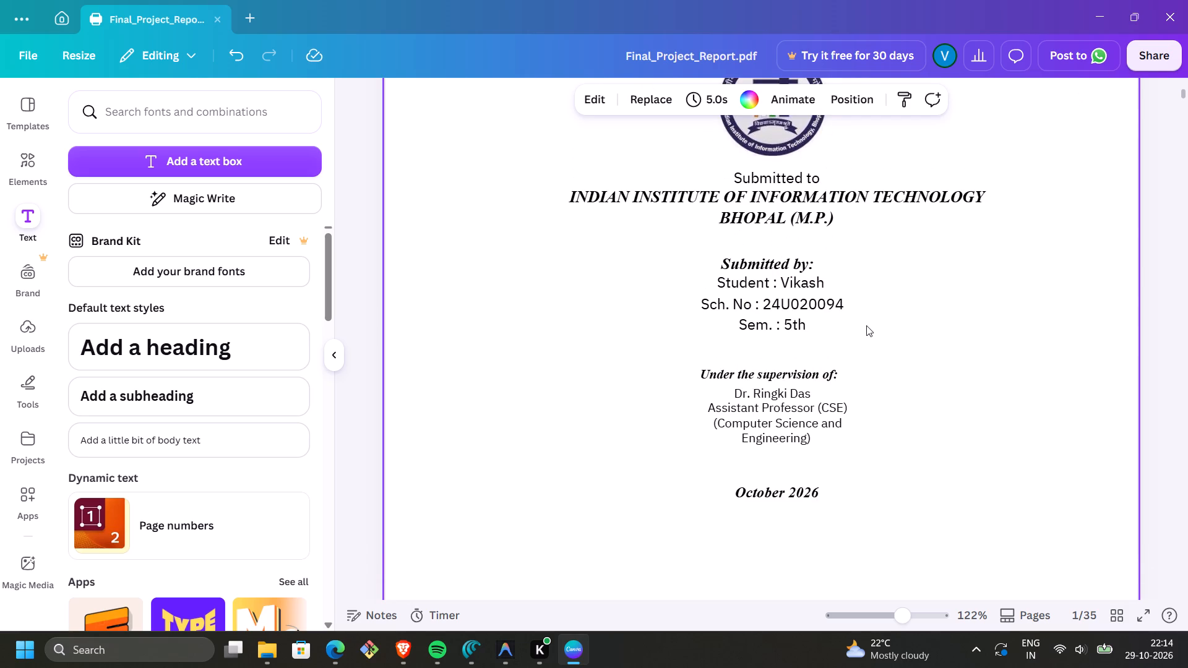
left_click(788, 497)
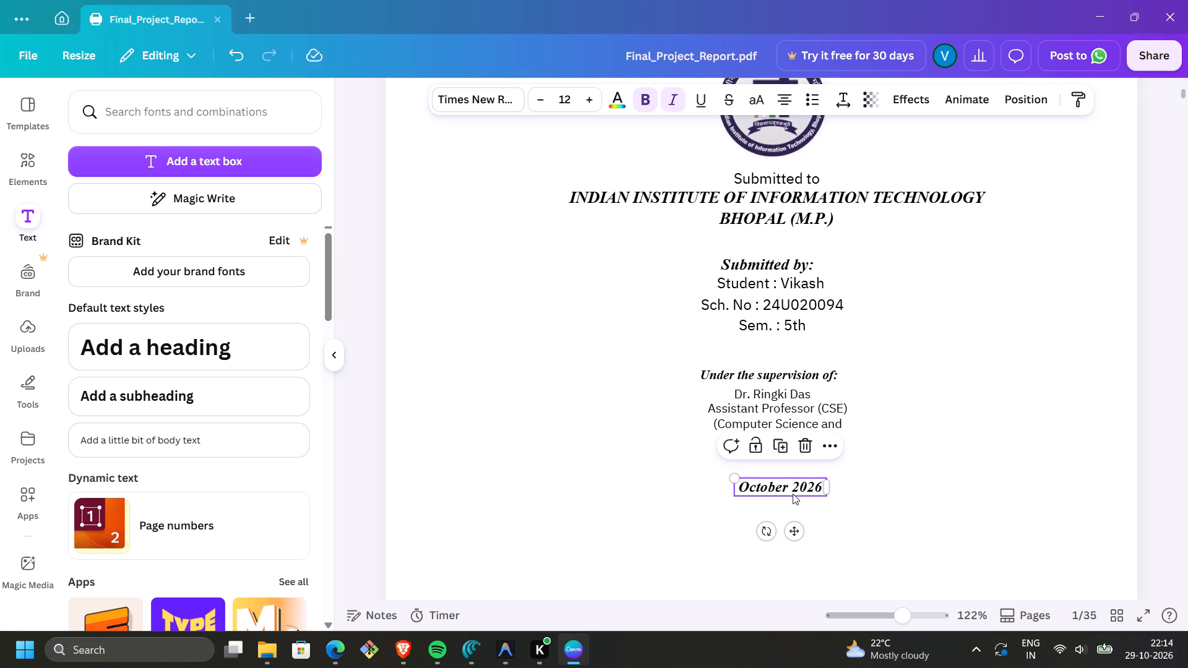
left_click(1038, 557)
Review the whole cover page layout, from the project title down to the date.
scroll(1004, 503, "up", 2)
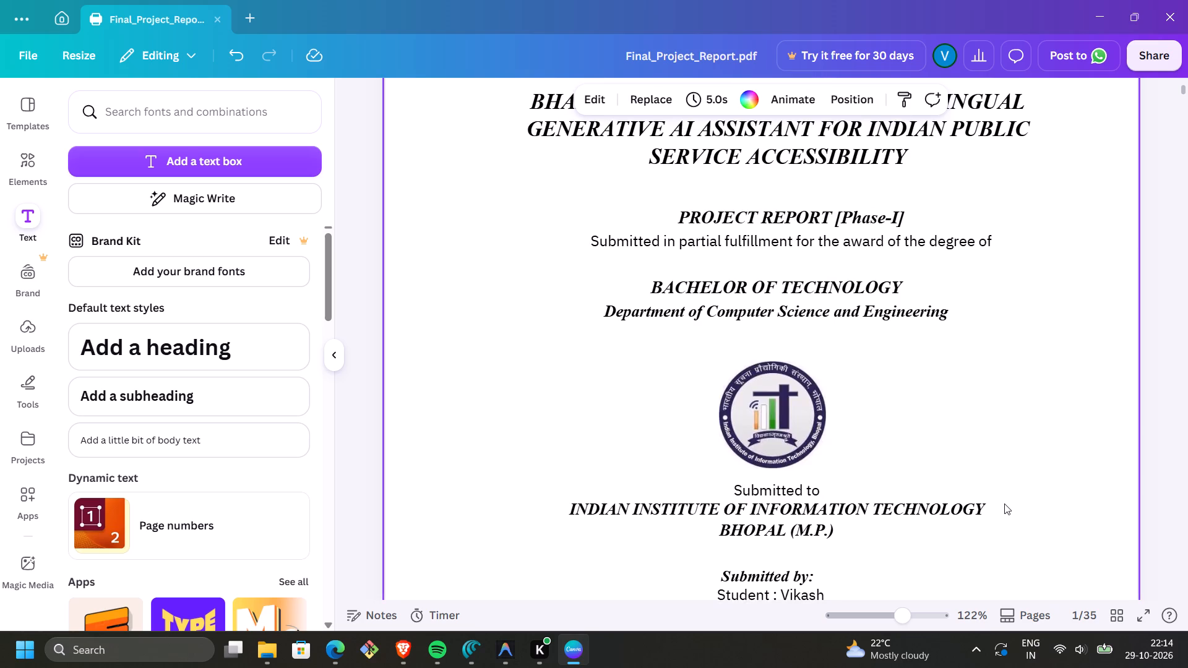
scroll(1004, 503, "down", 2)
scroll(1004, 503, "left", 1)
scroll(1004, 503, "down", 3)
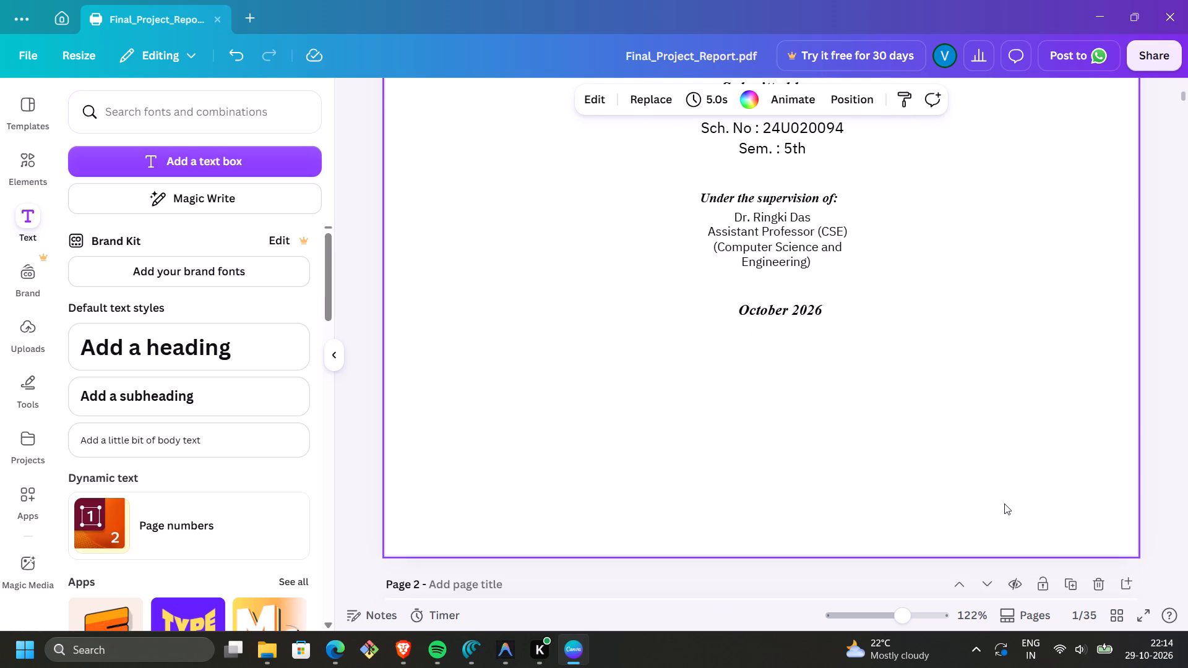
scroll(1004, 503, "up", 3)
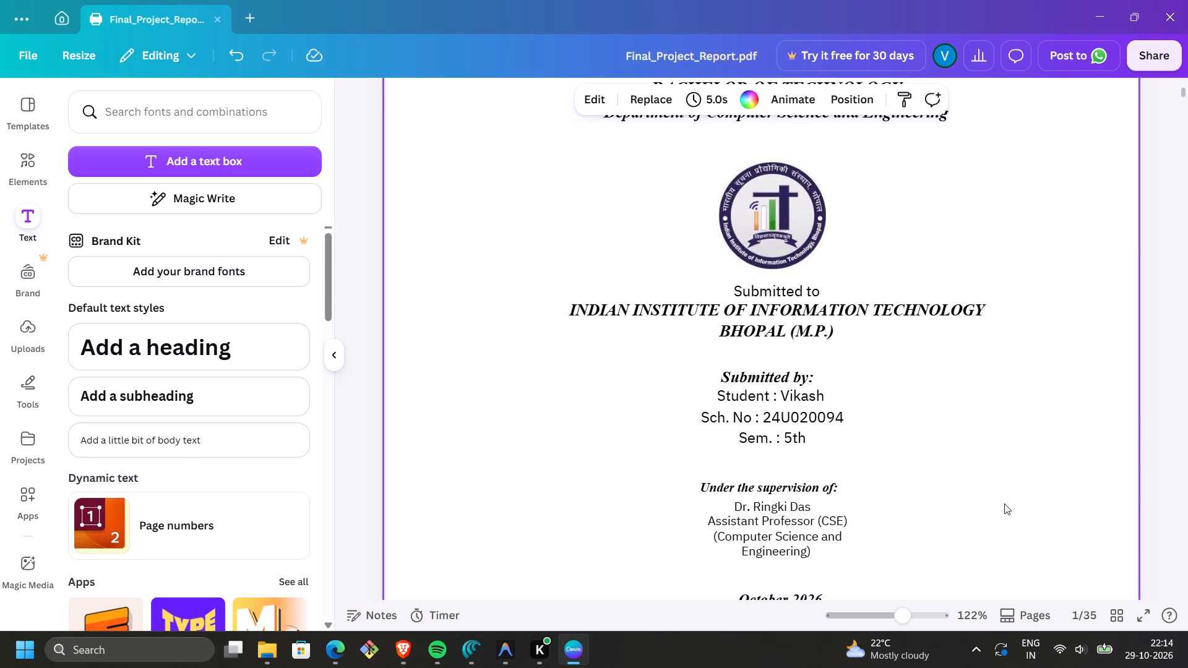
scroll(1004, 503, "down", 2)
scroll(1004, 503, "up", 1)
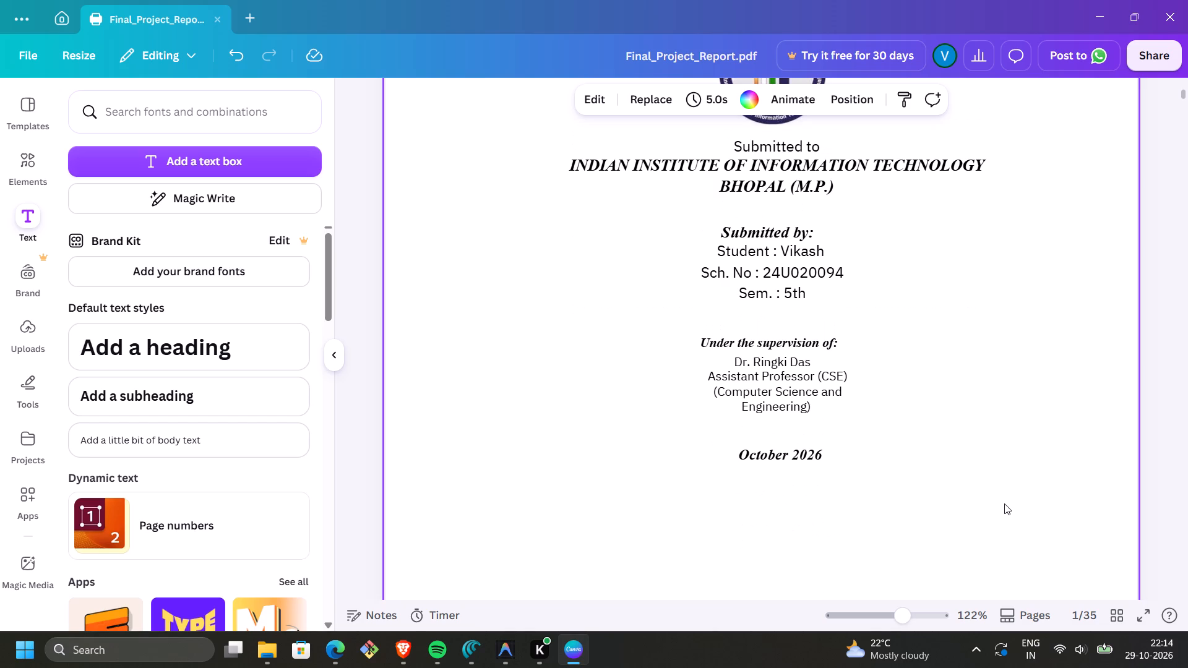
left_click(798, 250)
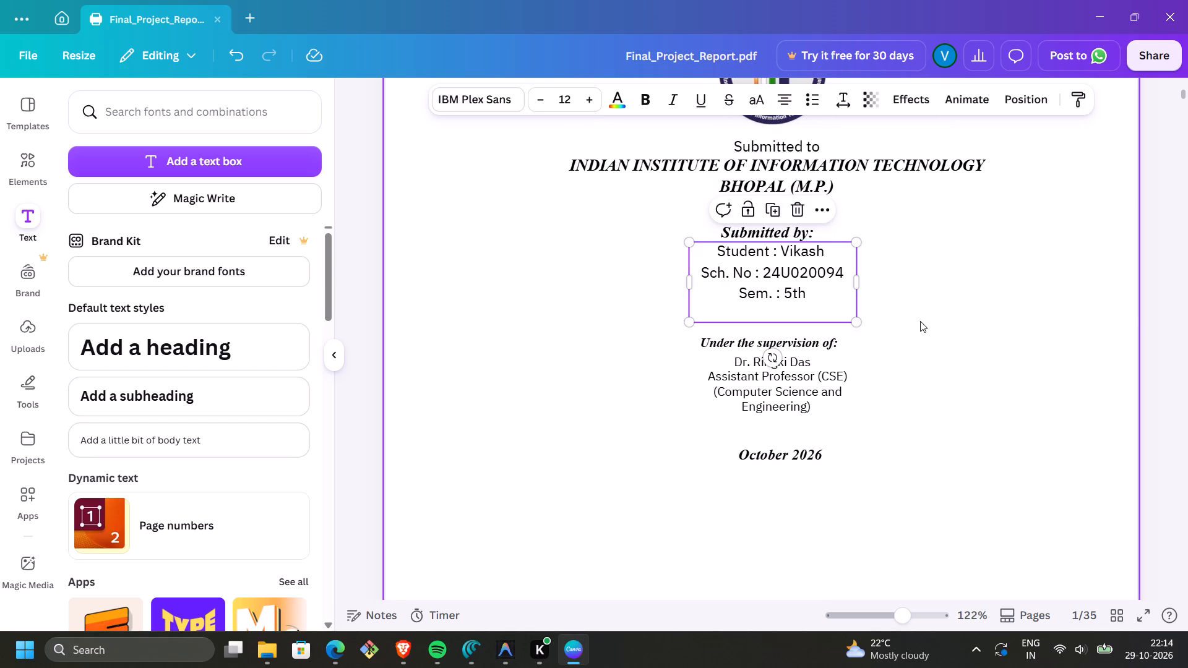
left_click(939, 330)
scroll(947, 380, "up", 2)
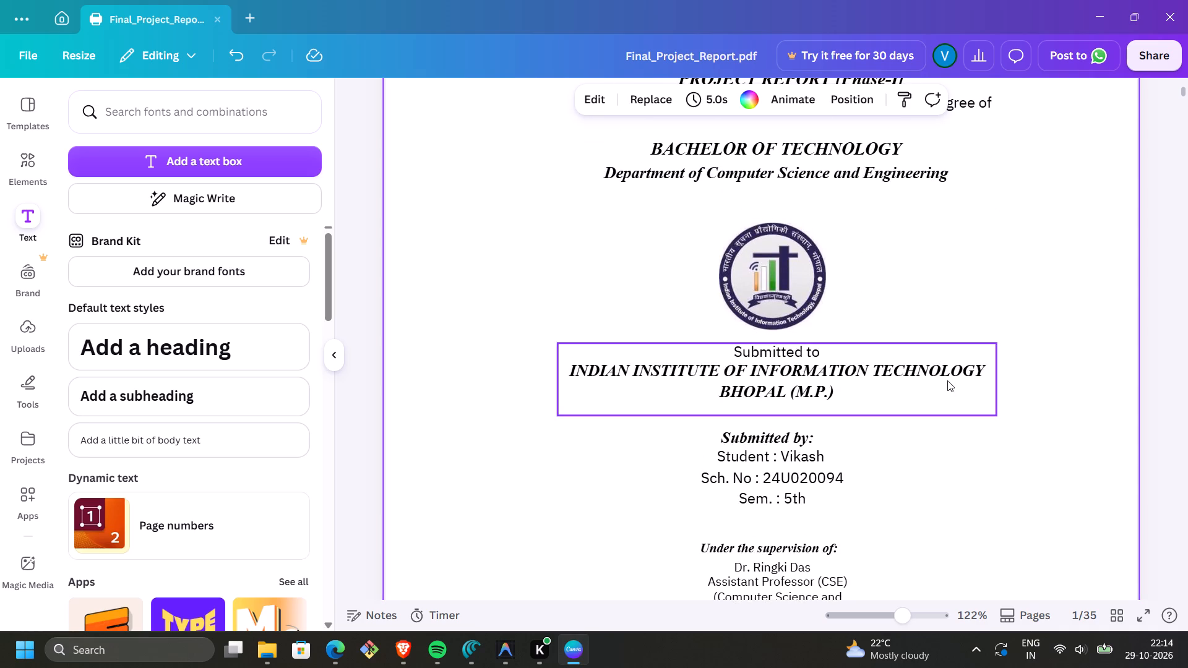
scroll(947, 380, "up", 4)
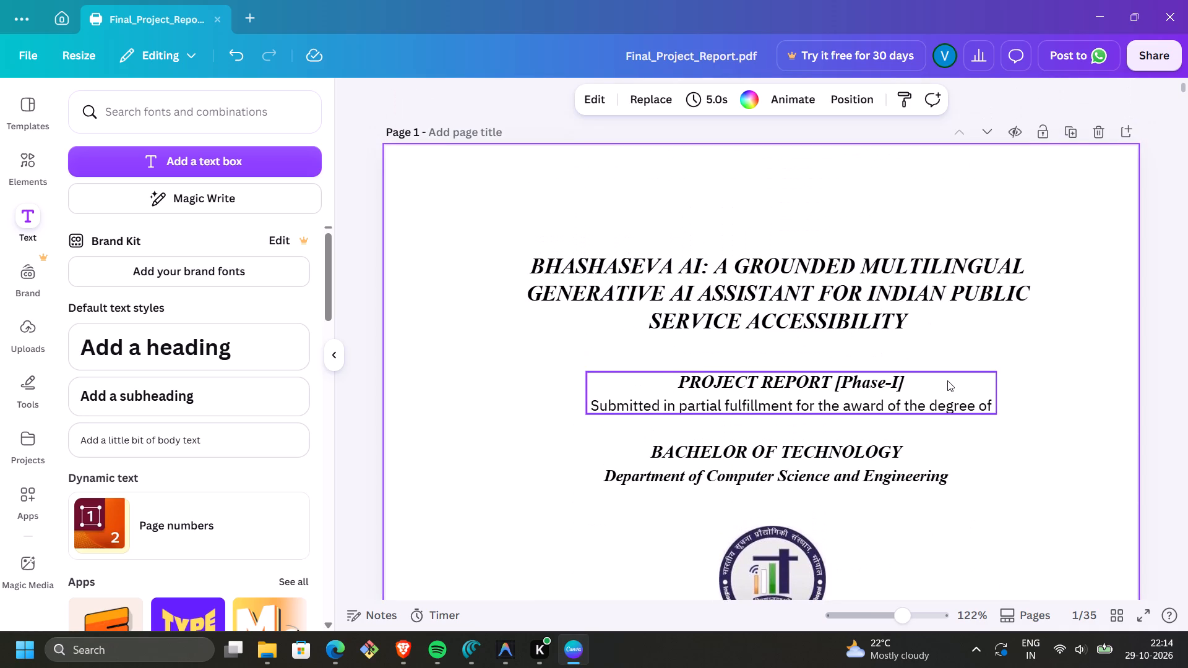
scroll(947, 380, "up", 1)
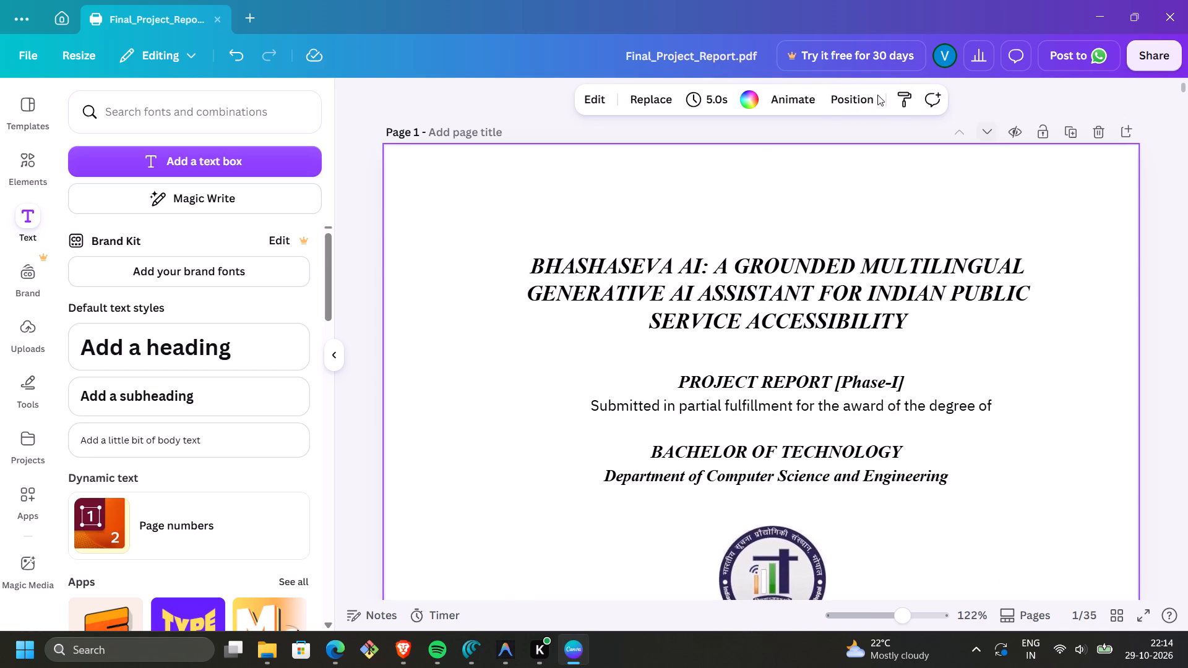
Lock the cover page against further editing.
left_click(1044, 135)
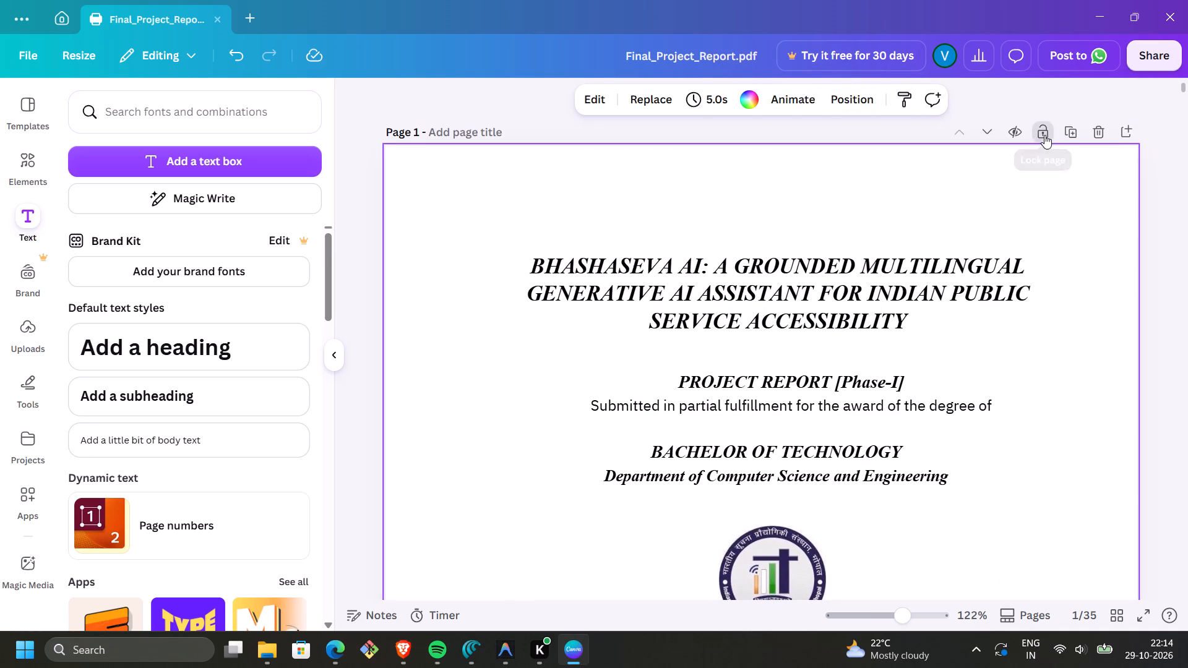
Examine the certificate page's text, including the student placeholders, academic year and date.
scroll(1070, 225, "down", 6)
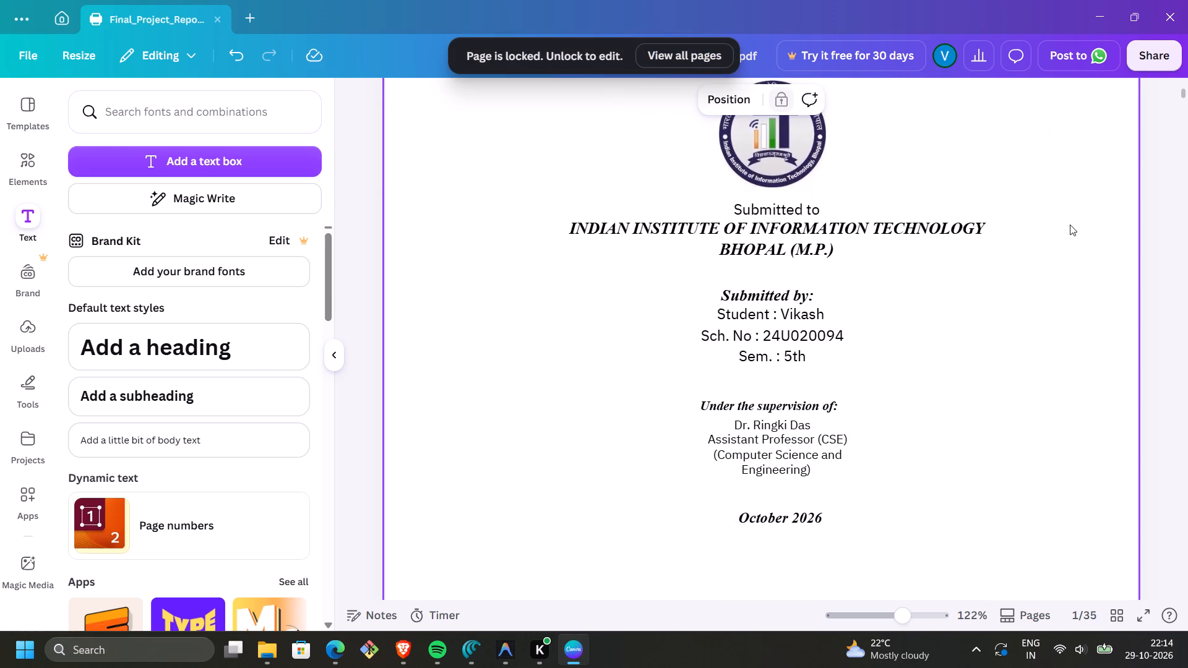
scroll(1070, 225, "down", 4)
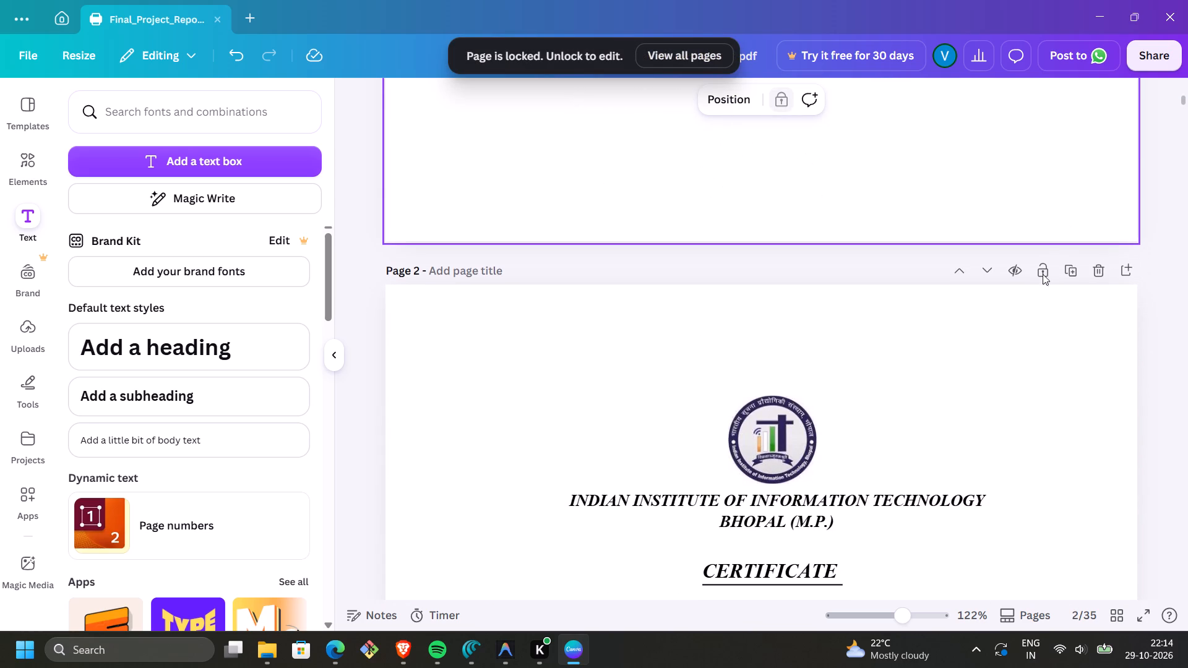
left_click(974, 362)
scroll(974, 362, "down", 2)
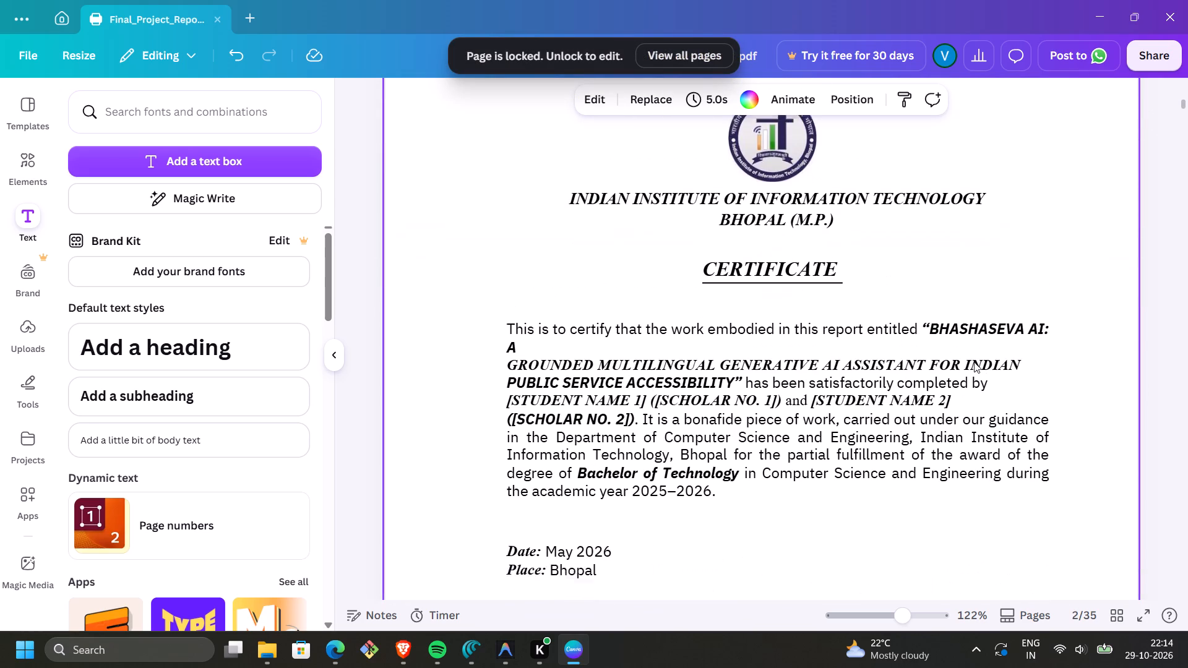
scroll(974, 362, "down", 1)
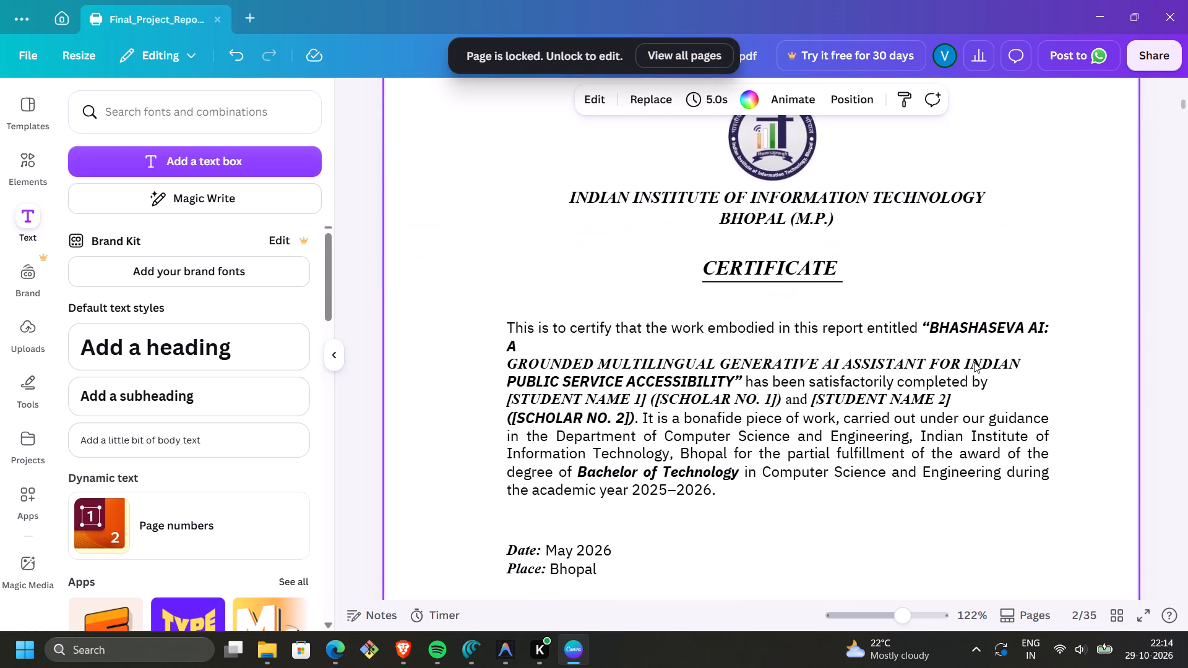
Arrange the report window side by side with the Microsoft Edge window.
left_click(1127, 15)
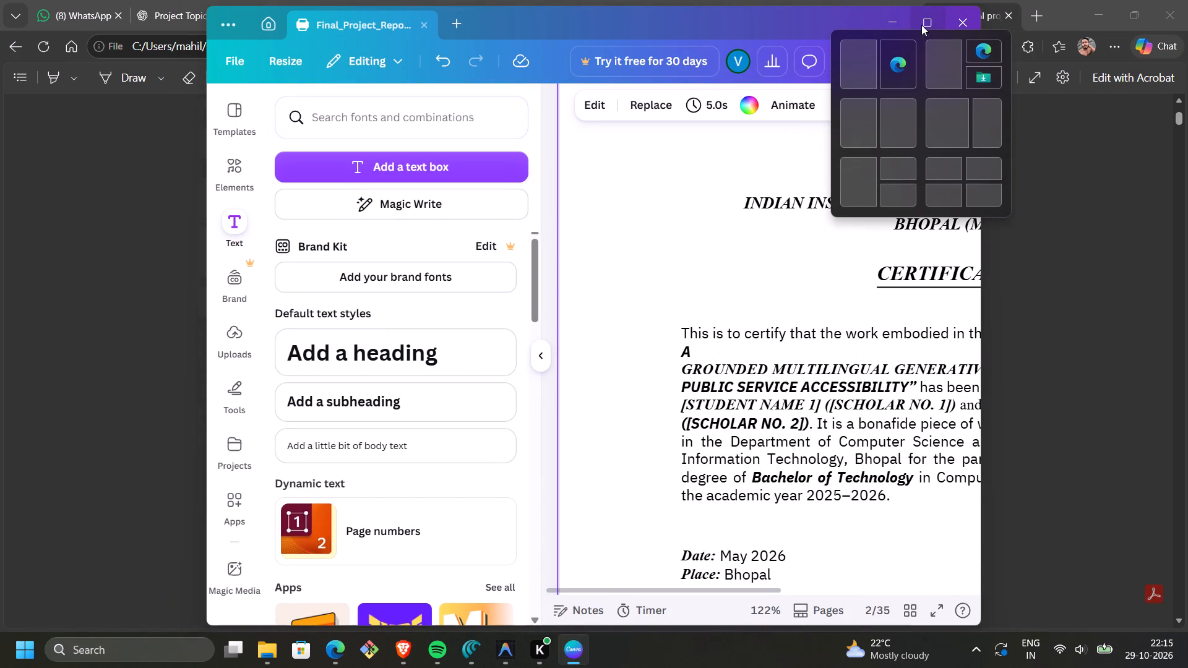
left_click(861, 80)
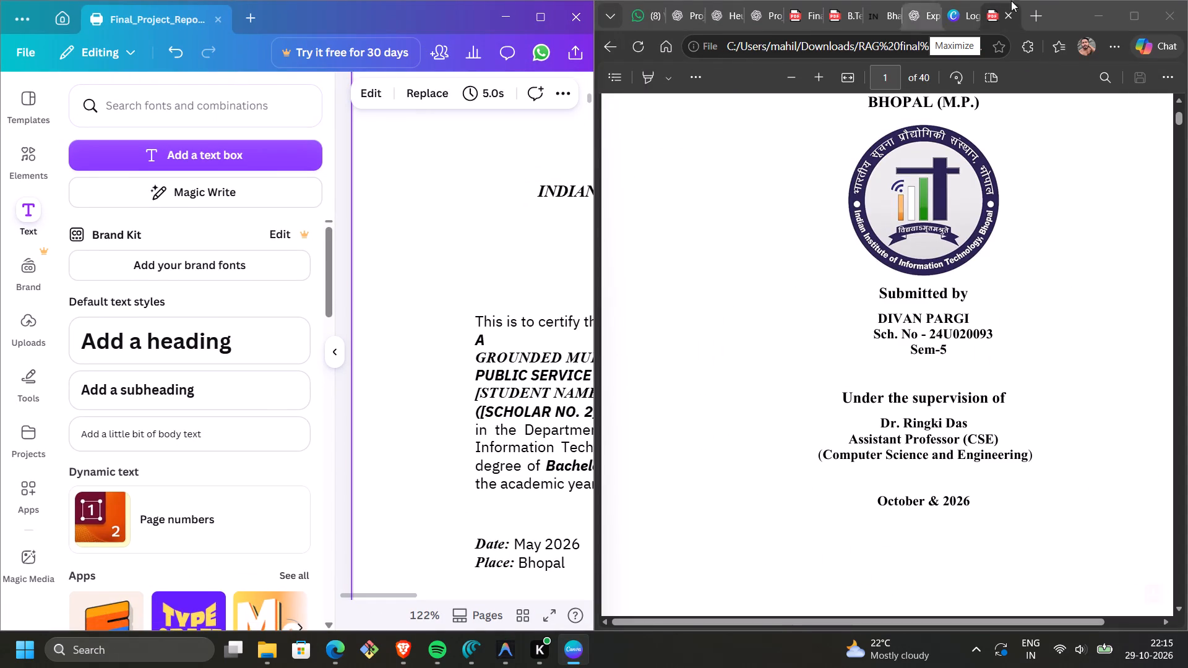
Open a new blank tab in Microsoft Edge, ready for a web address.
left_click(1036, 14)
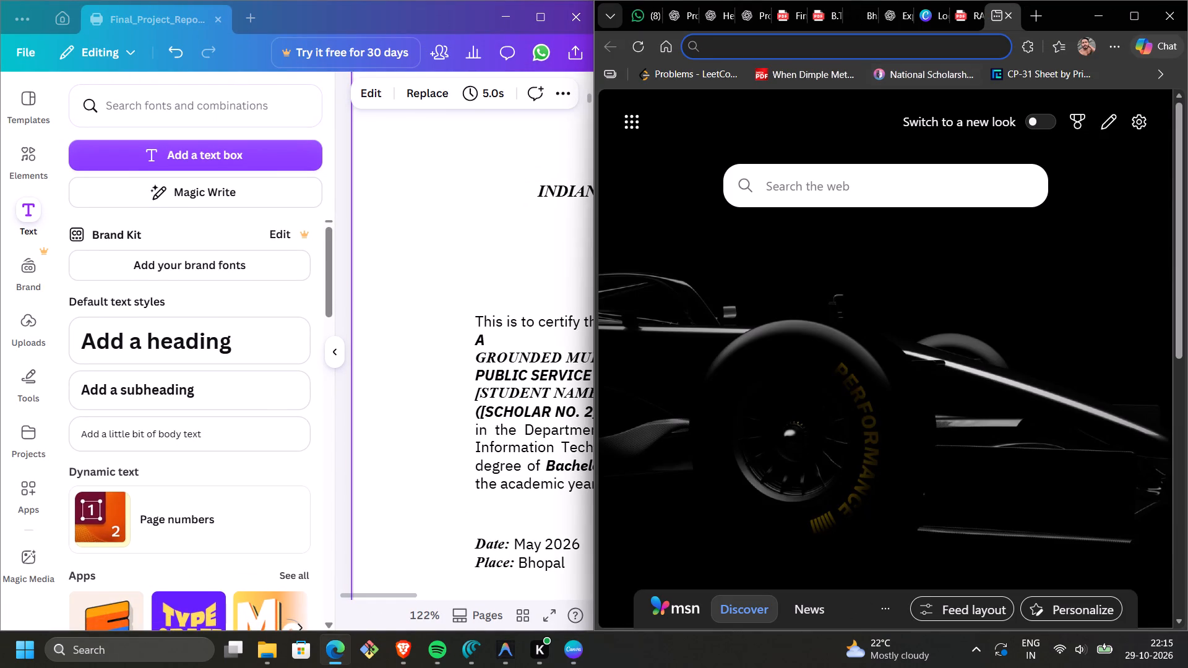
left_click(840, 45)
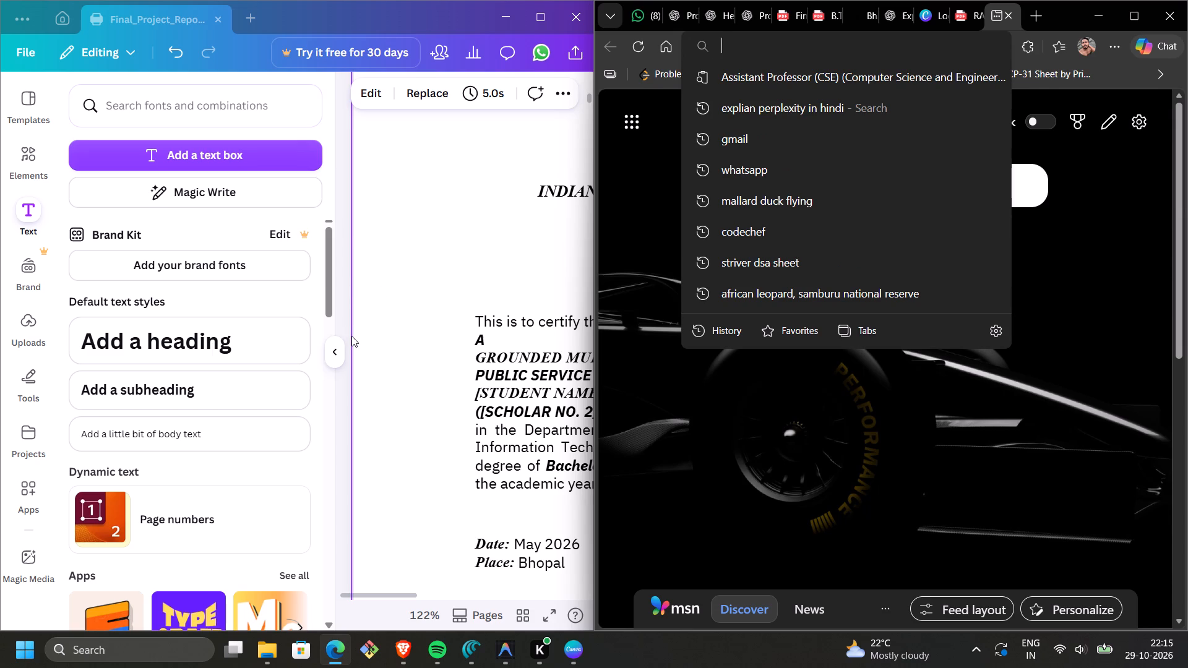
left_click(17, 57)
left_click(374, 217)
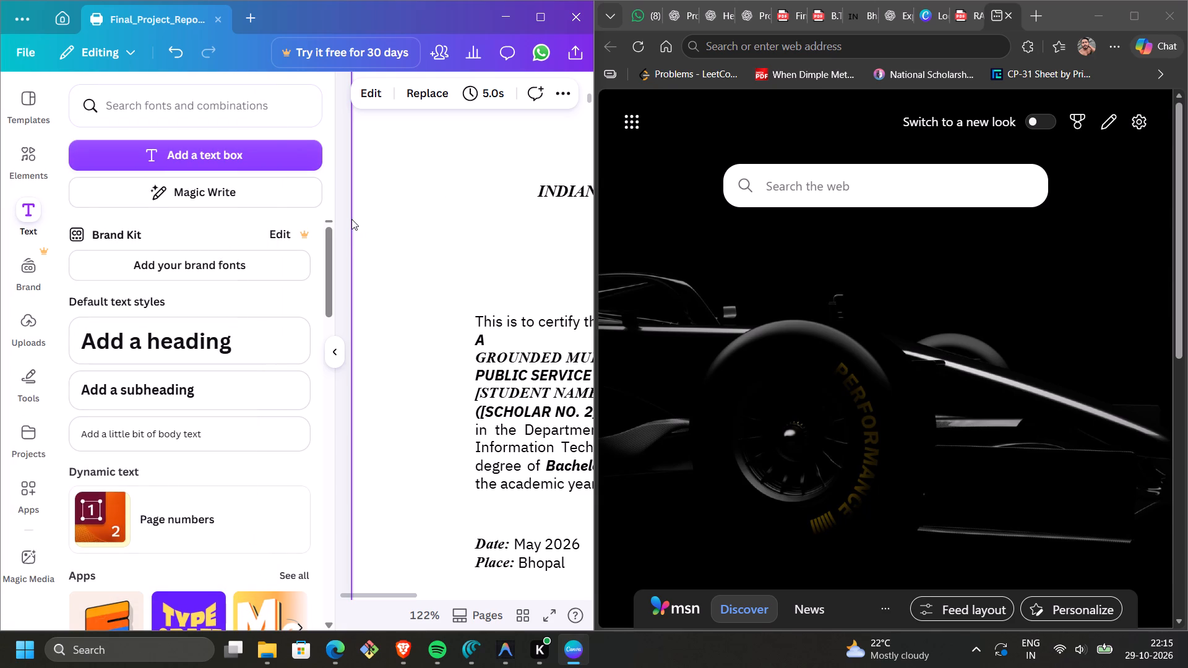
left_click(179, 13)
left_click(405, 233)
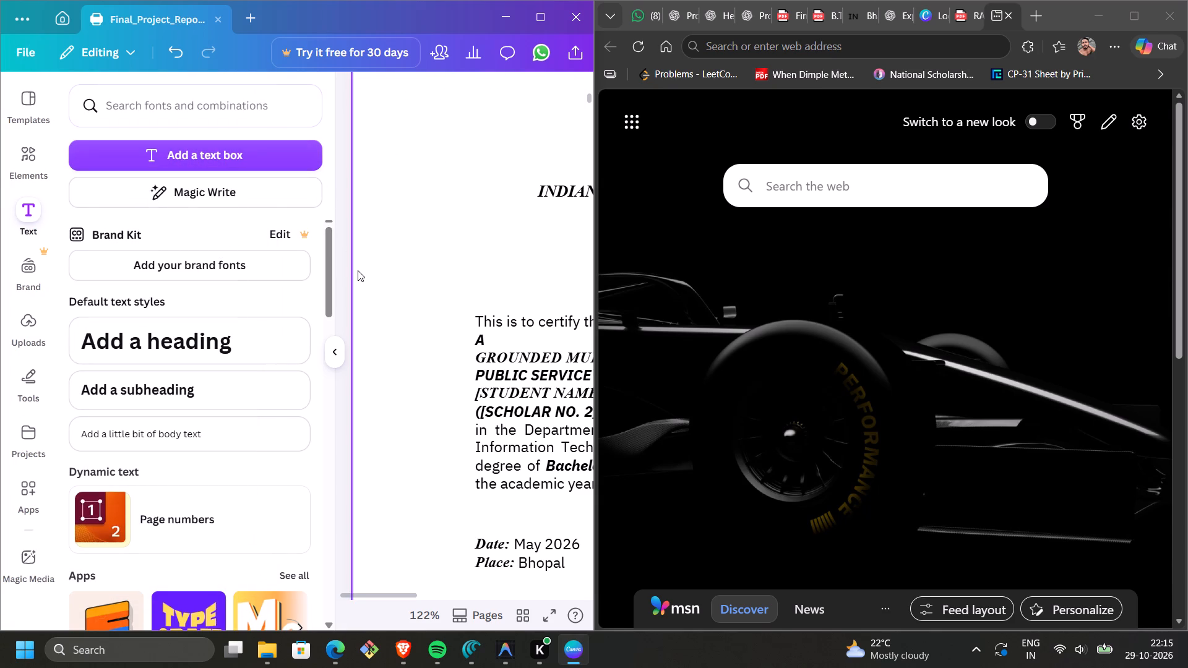
Collapse the text side panel and bring the whole certificate page of the report into view.
left_click(28, 210)
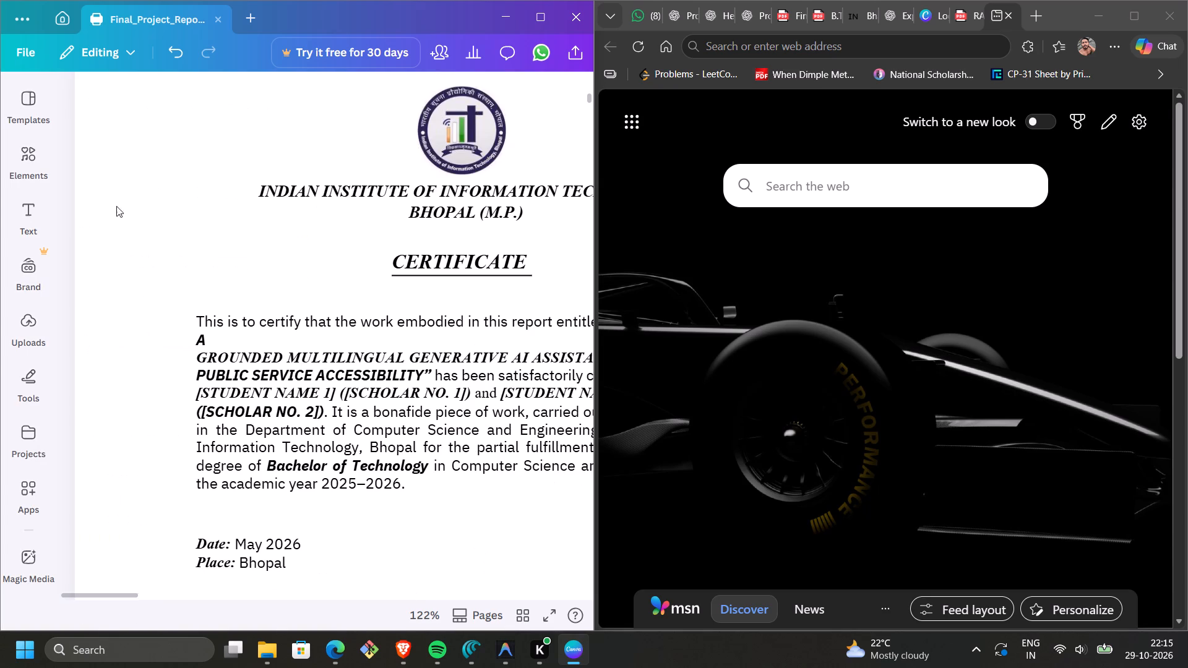
scroll(246, 216, "left", 1)
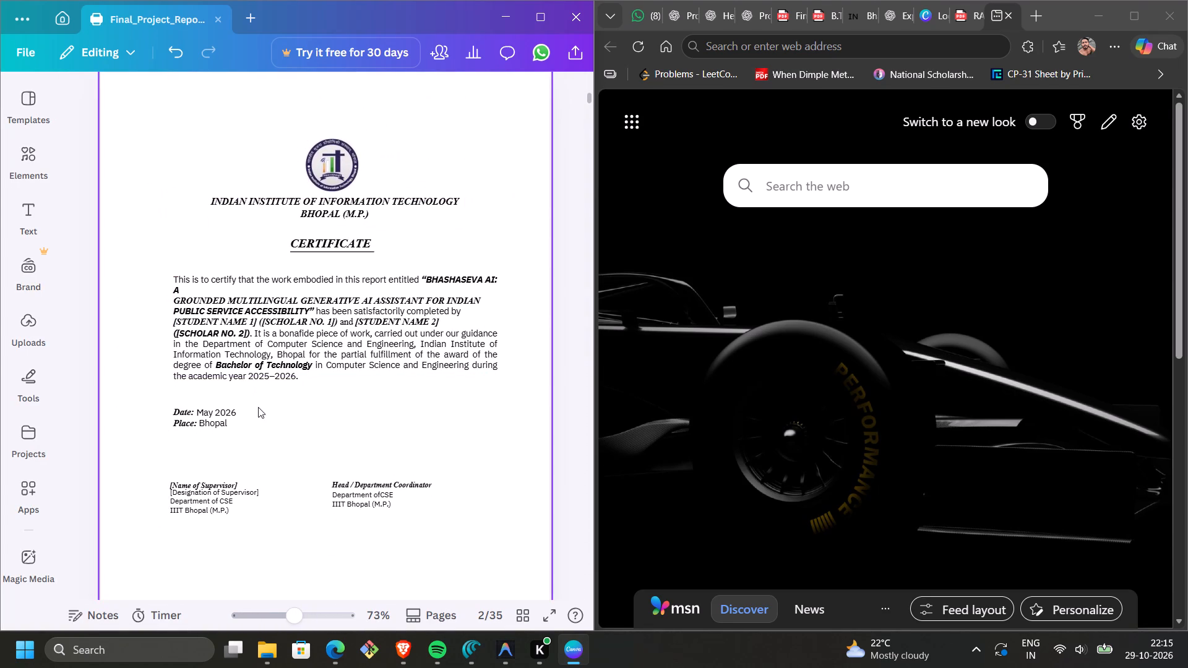
Switch to Microsoft Edge and start entering a web address in the blank tab.
left_click(784, 48)
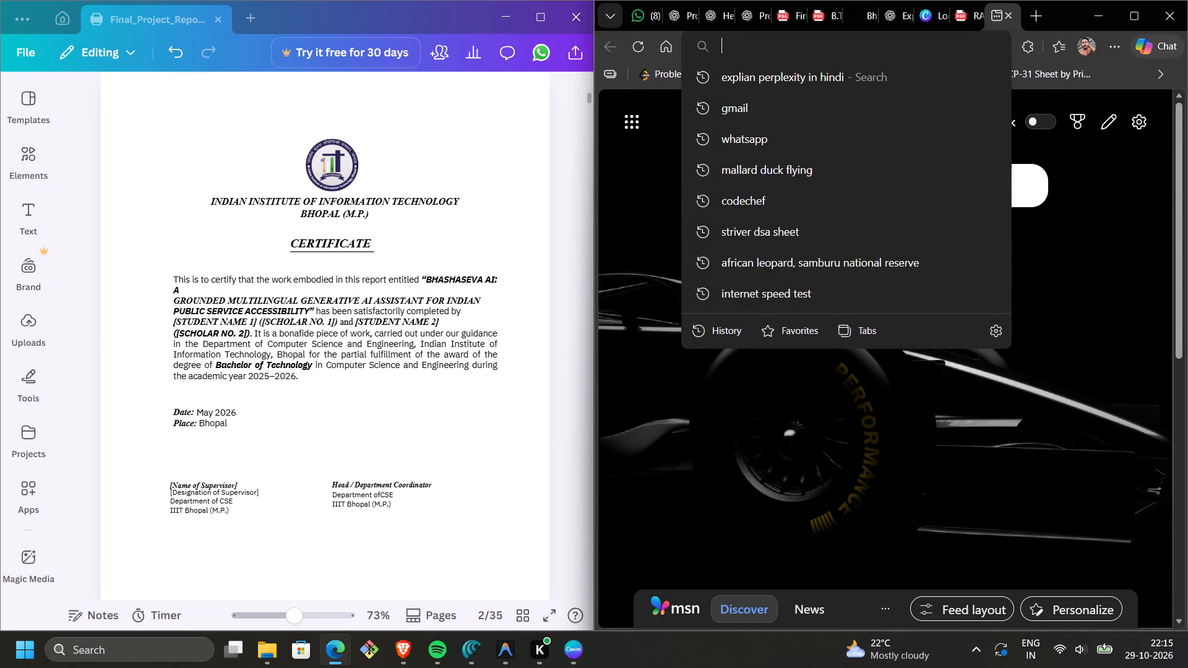